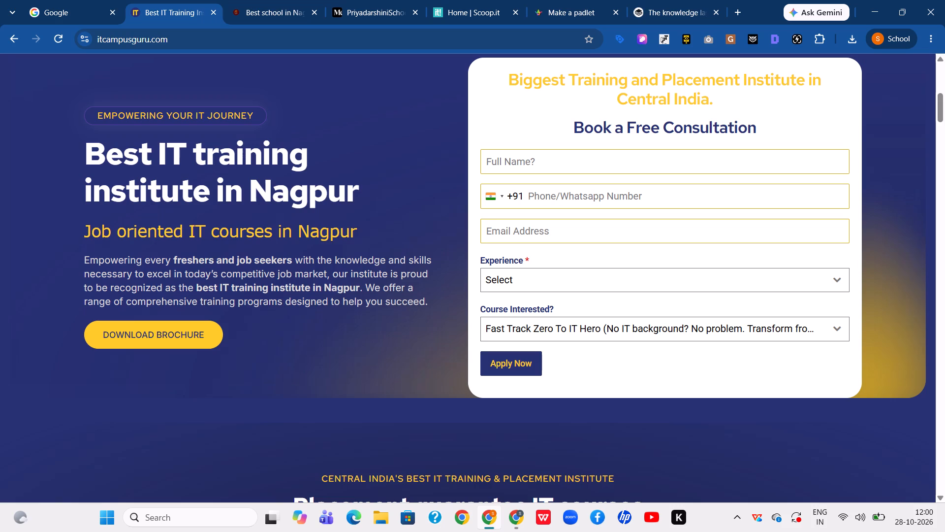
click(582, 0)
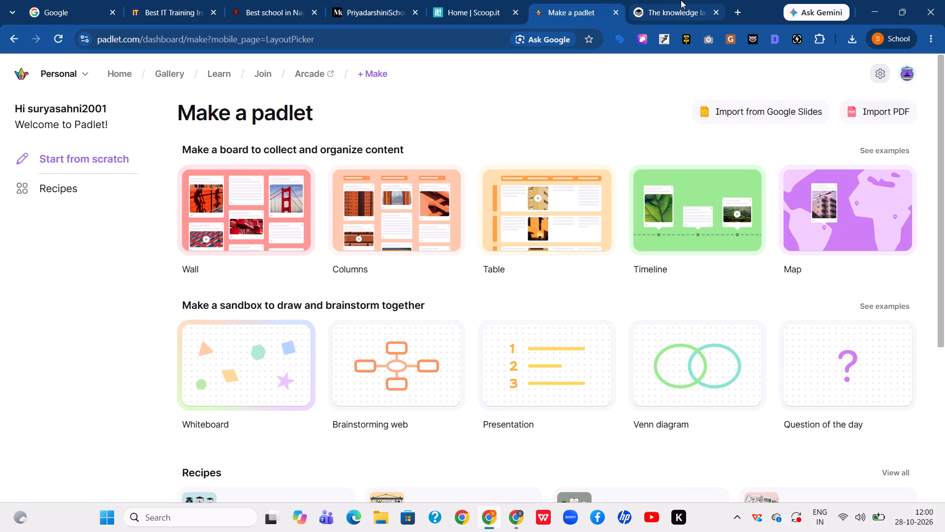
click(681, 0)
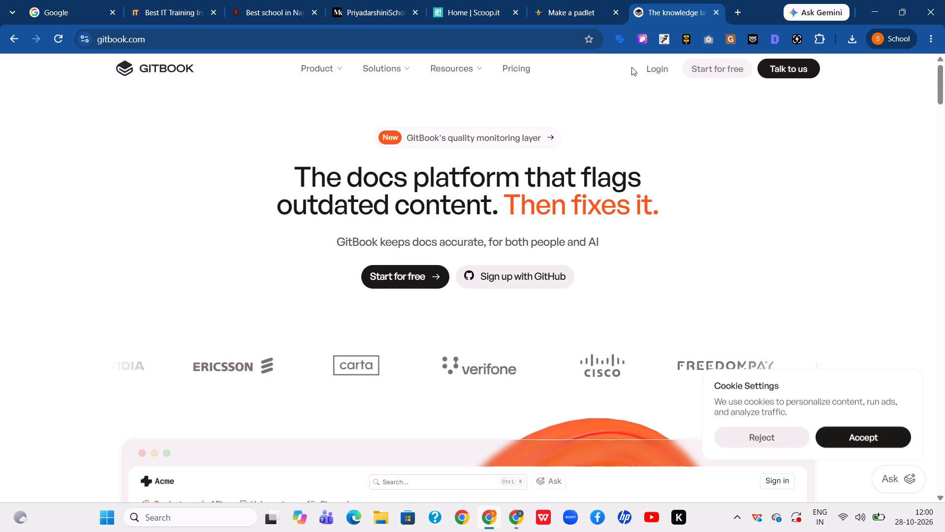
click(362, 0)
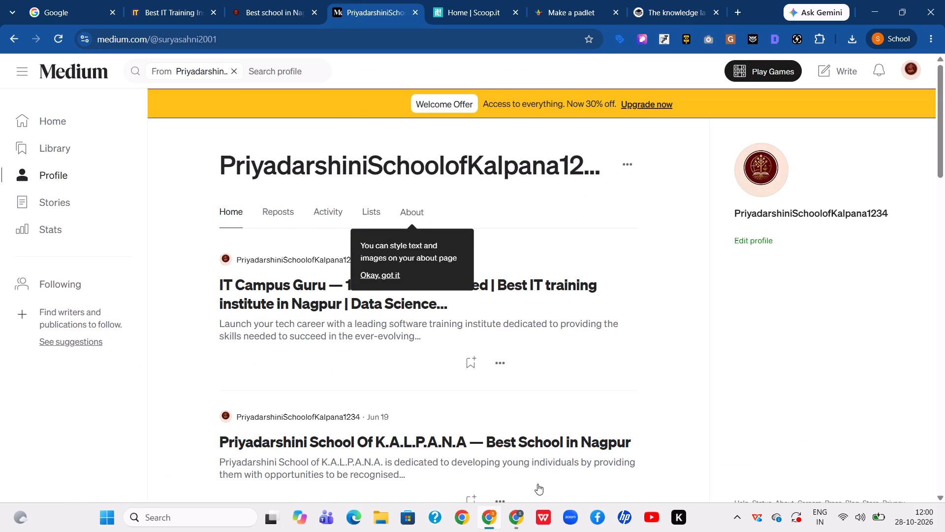
Start a new Medium story in the other browser profile's window.
click(515, 523)
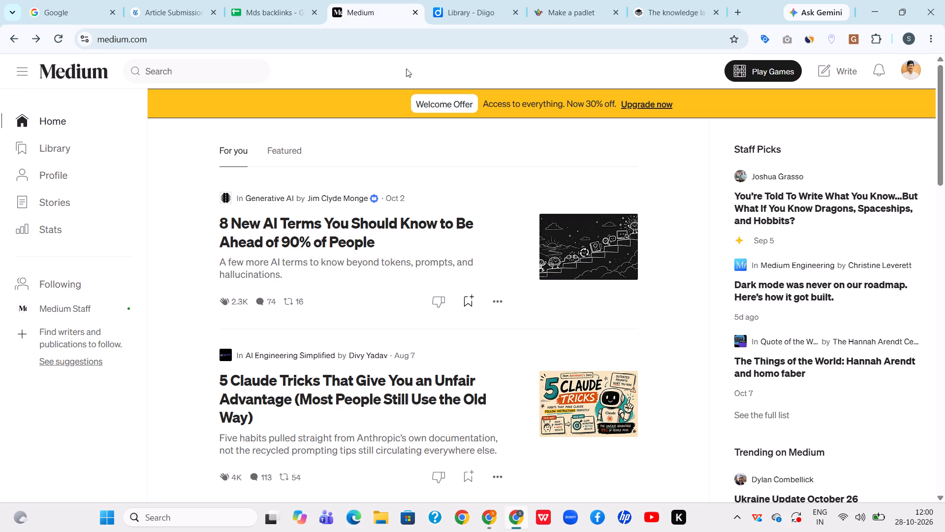
click(826, 62)
click(850, 69)
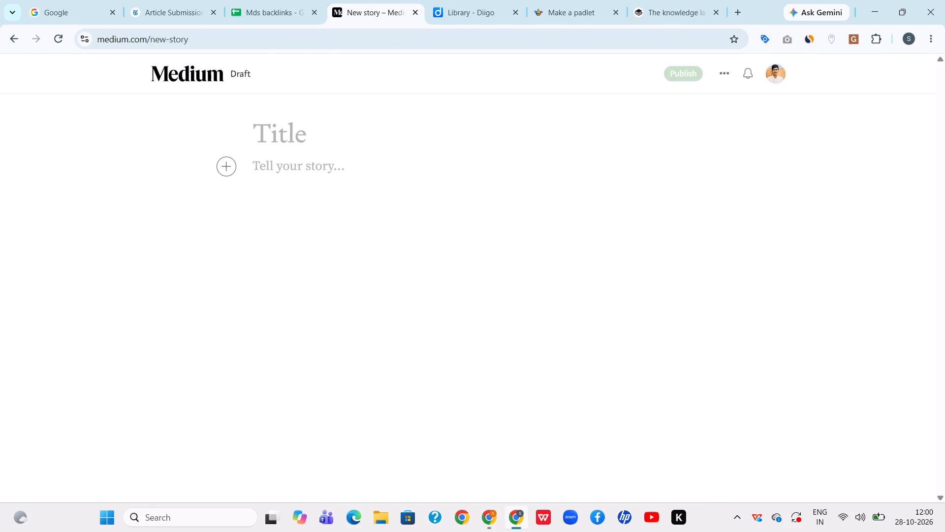
Title the story "Best IT training institute in Nagpur | 100% Job-Guaranteed IT Courses", reusing the heading from the IT Campus Guru homepage.
click(299, 133)
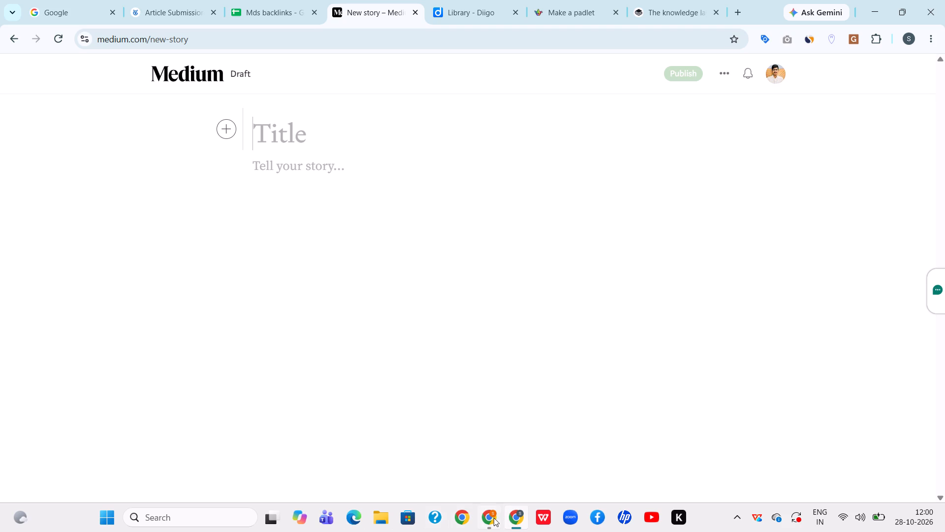
click(493, 518)
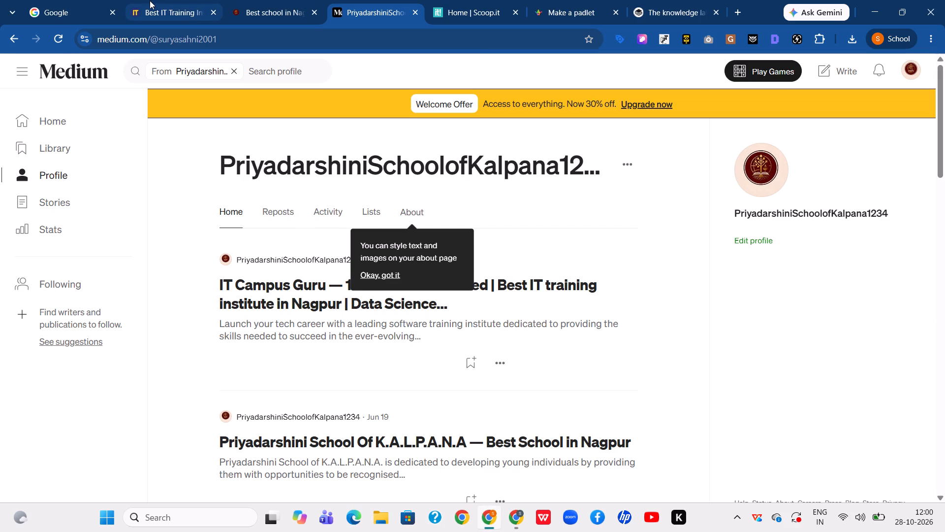
click(150, 0)
triple_click(306, 183)
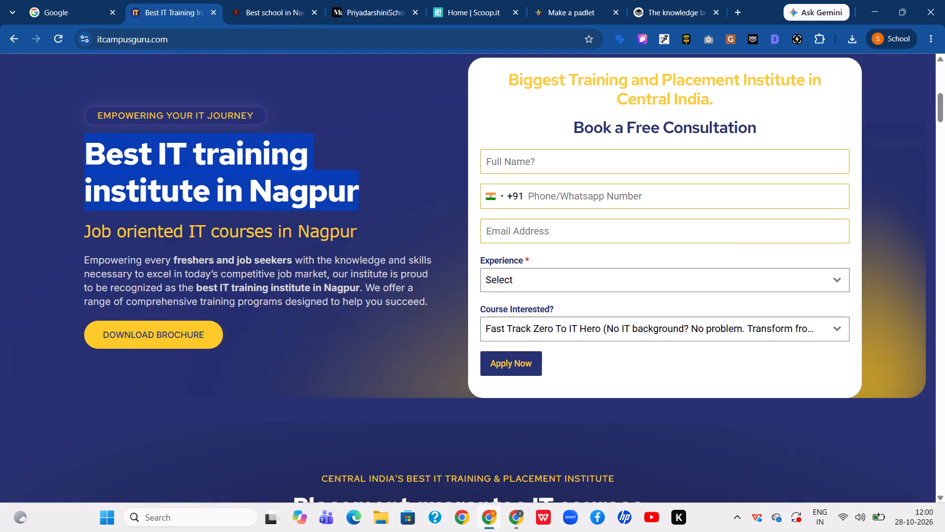
click(306, 183)
key(ctrl+c)
triple_click(332, 280)
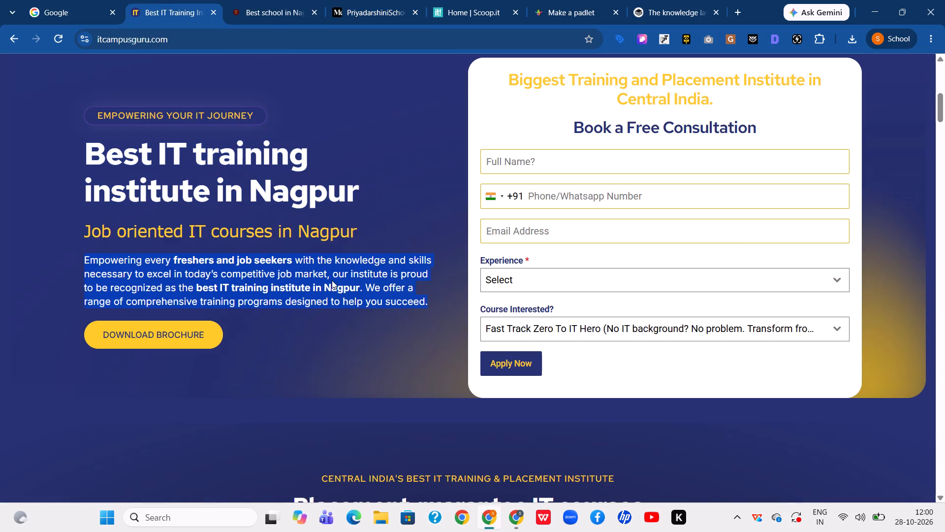
click(332, 280)
click(520, 524)
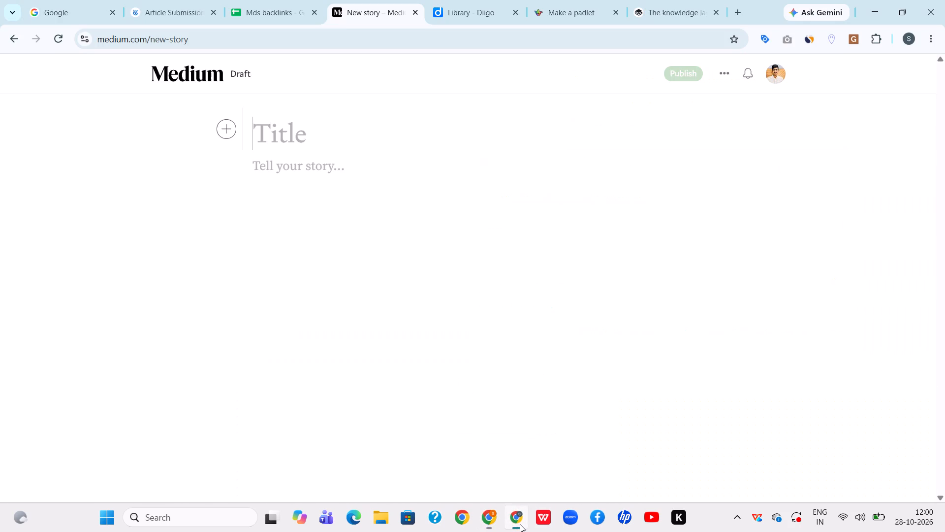
key(ctrl+v)
key(BackSpace)
key(BackSpace)
key(BackSpace)
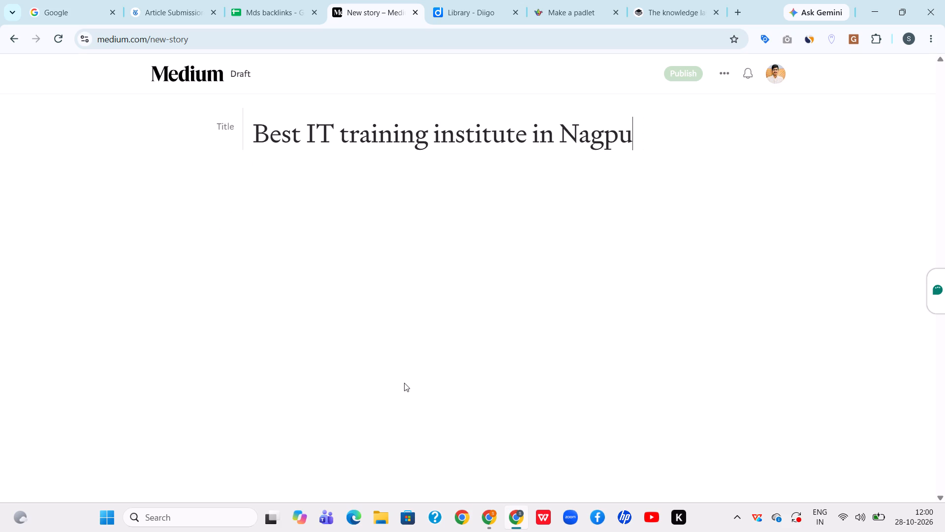
text(r)
key(space)
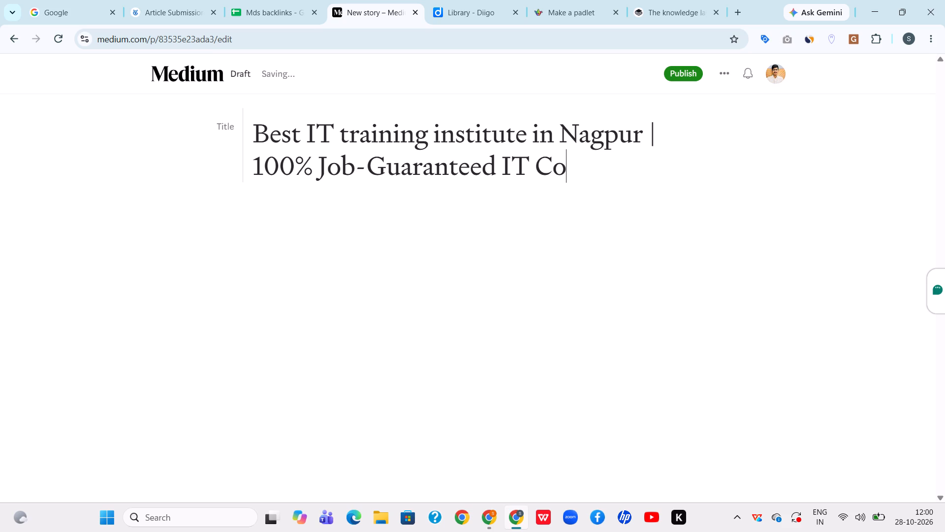
key(Return)
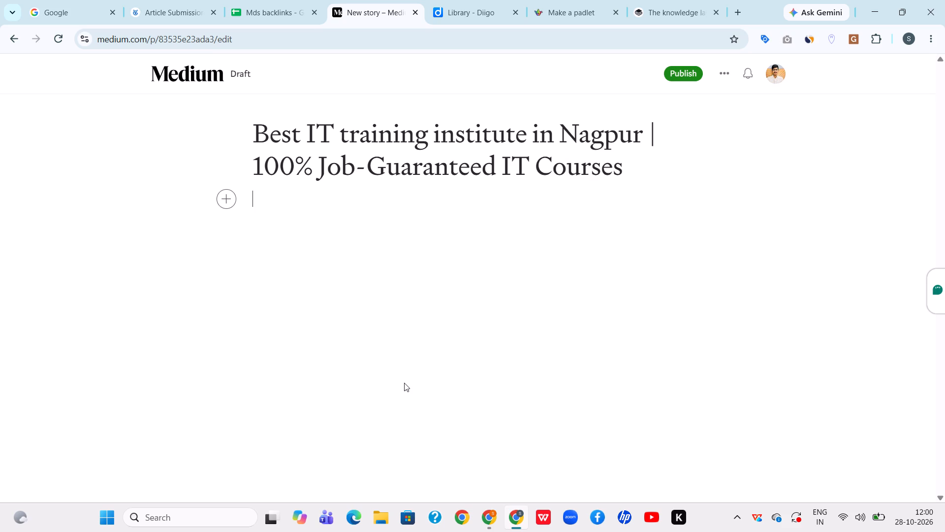
Copy the homepage paragraph beginning "Empowering every freshers and job seekers" into the Medium story body.
click(484, 507)
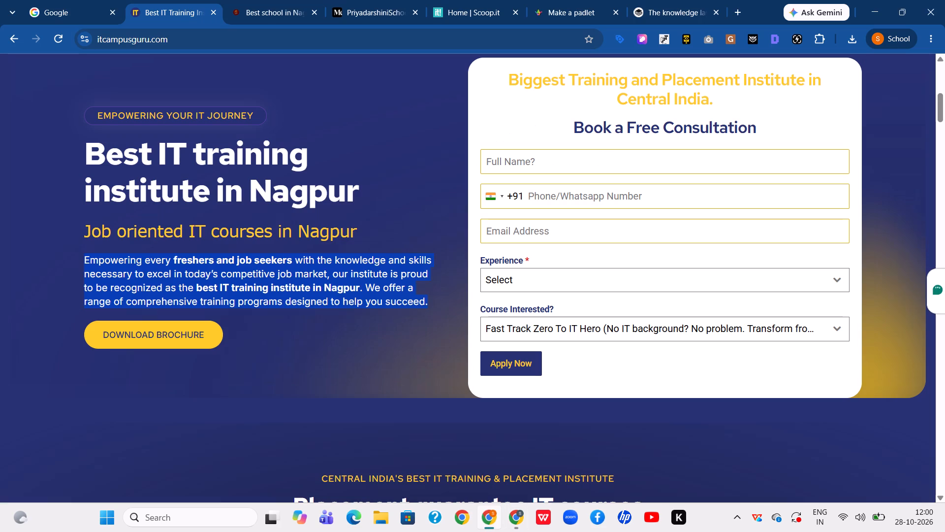
key(ctrl+c)
click(308, 290)
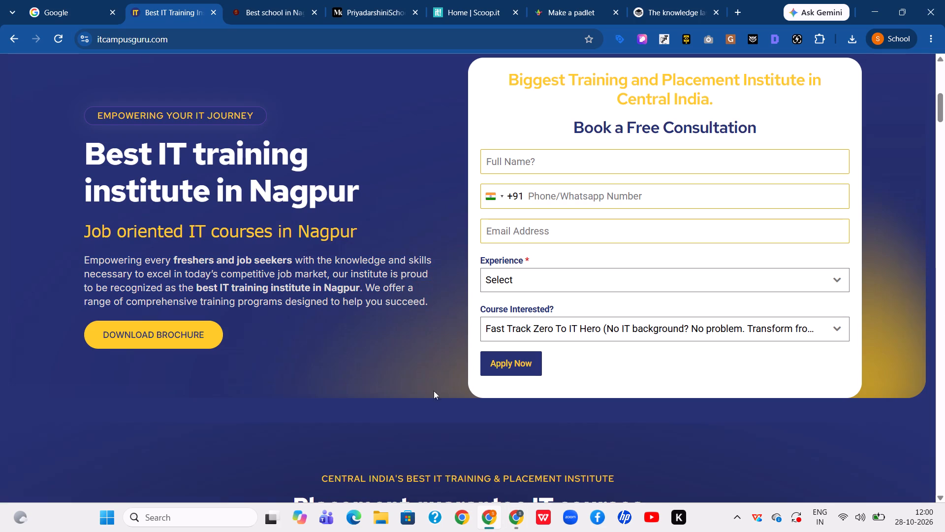
click(515, 520)
key(ctrl+v)
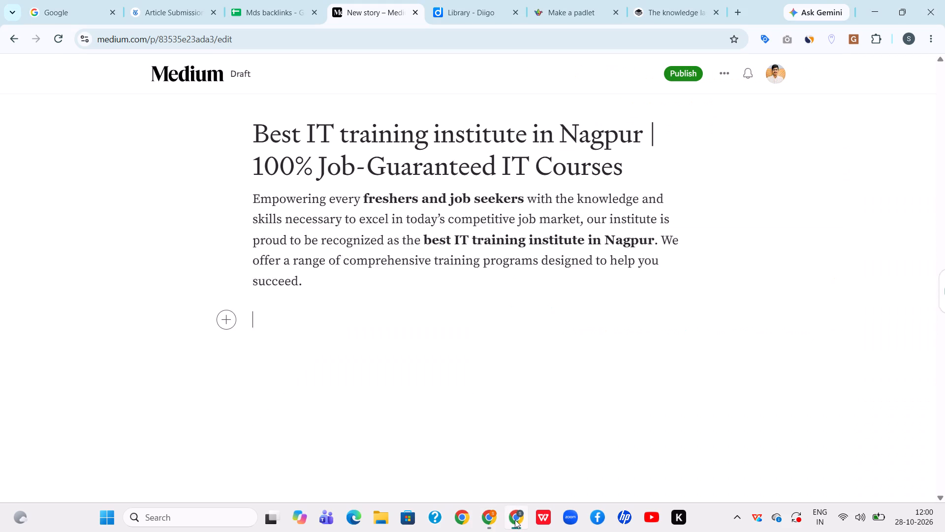
Return to the IT Campus Guru site and open its Student Placements page.
click(495, 512)
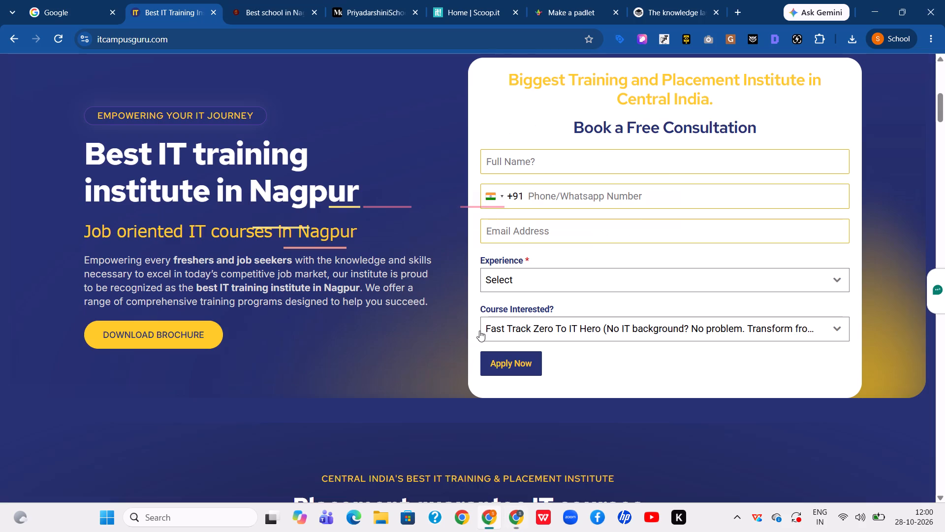
key(Page_Up)
key(Page_Up)
key(Page_Up)
key(Page_Up)
key(Page_Up)
key(Page_Up)
key(Page_Up)
key(Page_Up)
key(Page_Up)
key(Page_Up)
key(Page_Up)
key(Page_Up)
key(Page_Up)
key(Page_Up)
key(Page_Up)
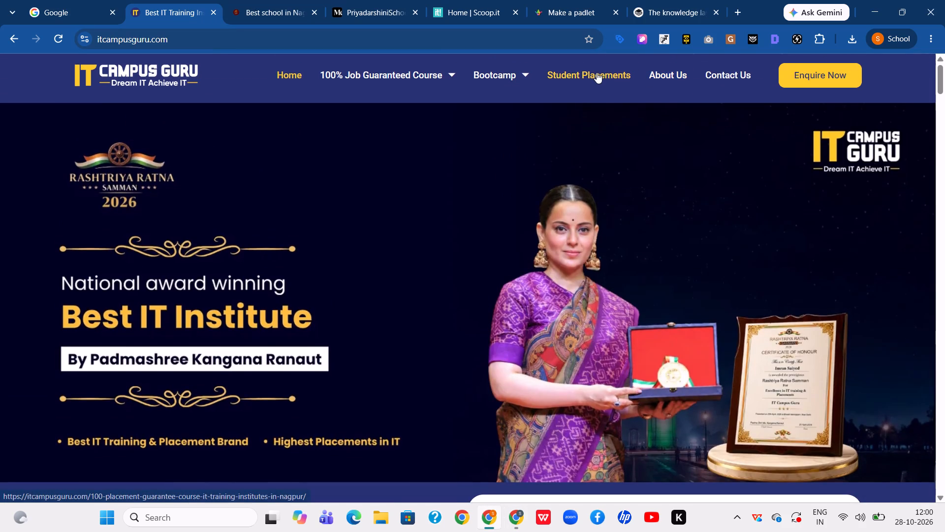
click(597, 72)
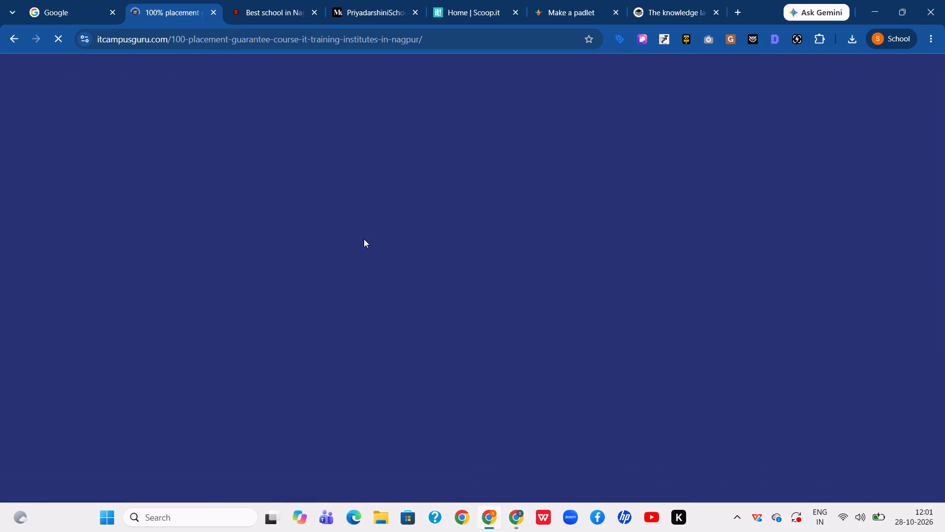
Copy the paragraph under "# Offer letter mil gya" into the Medium story and remove the separator below it.
key(Page_Down)
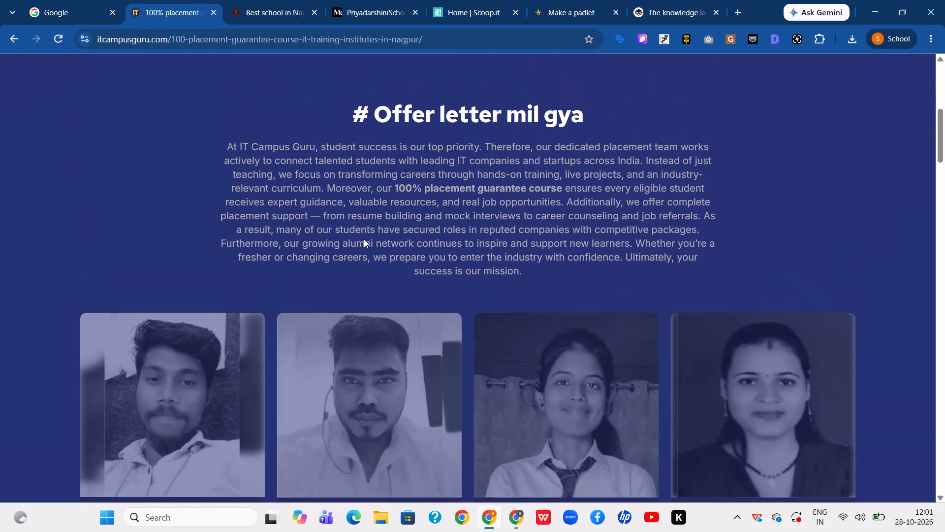
triple_click(364, 239)
click(364, 239)
key(ctrl+c)
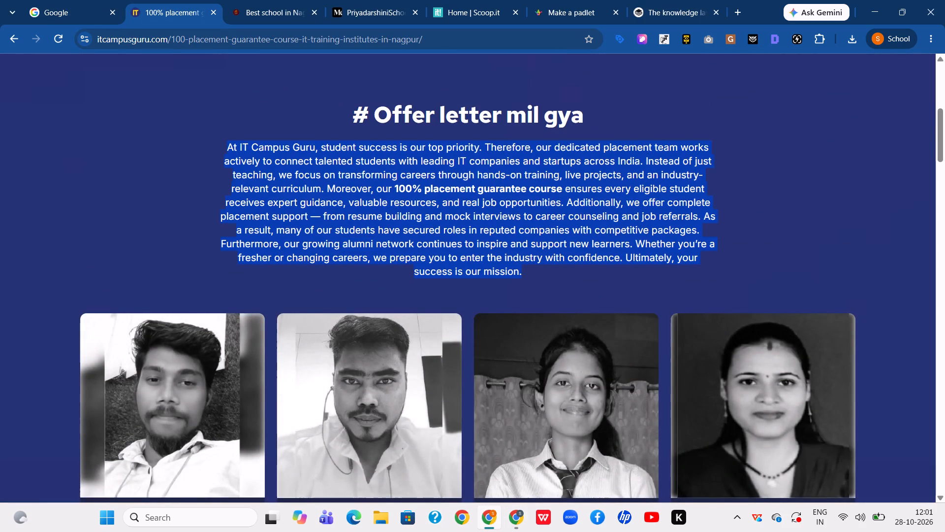
click(364, 239)
key(Page_Down)
key(Page_Down)
key(Page_Down)
key(Page_Down)
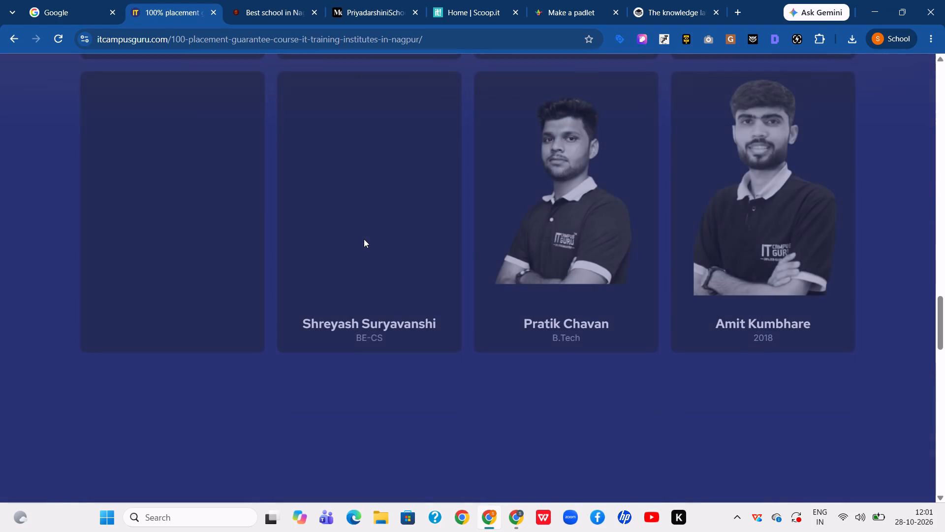
scroll(364, 239, down, 3)
key(Page_Down)
scroll(364, 239, up, 1)
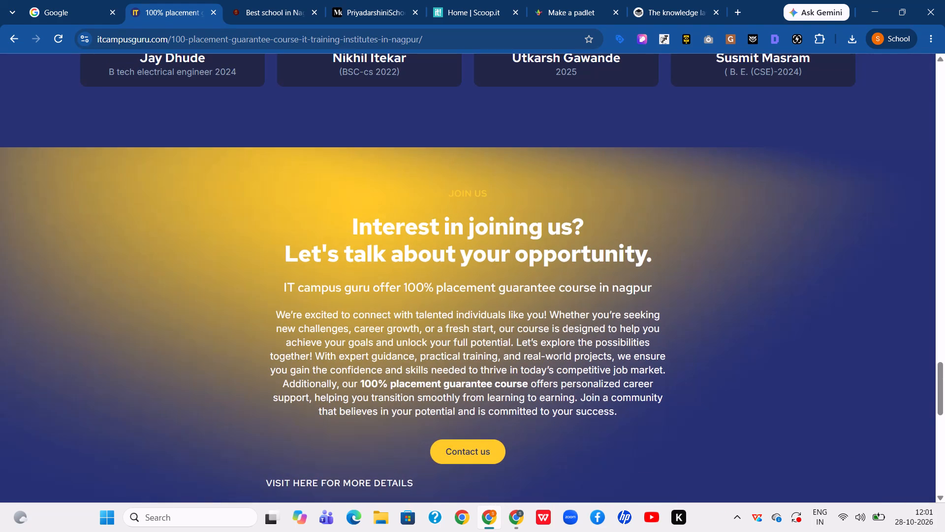
double_click(466, 235)
drag(466, 235, 476, 349)
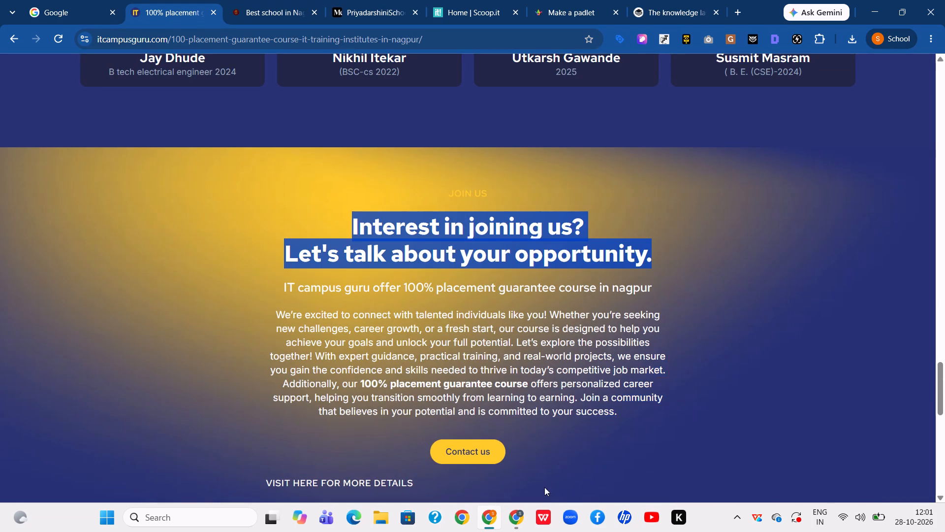
click(510, 523)
key(ctrl+v)
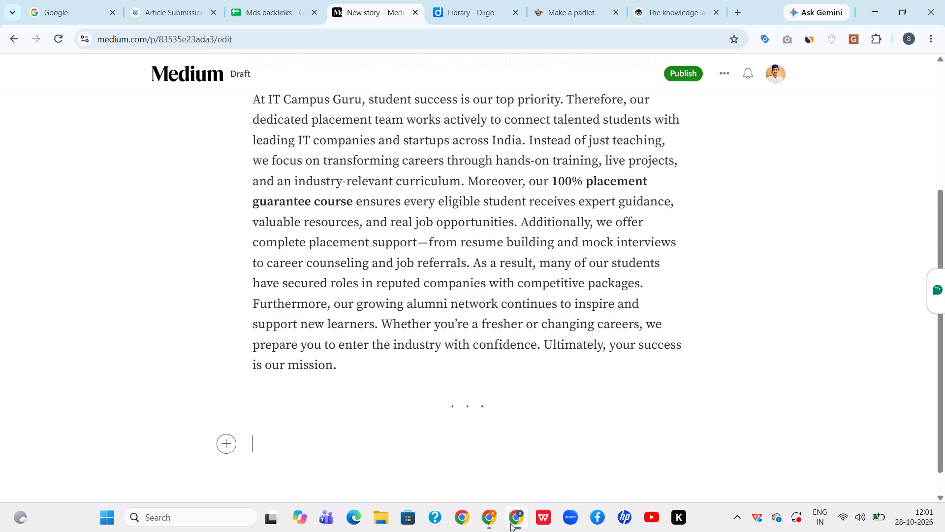
scroll(399, 346, down, 1)
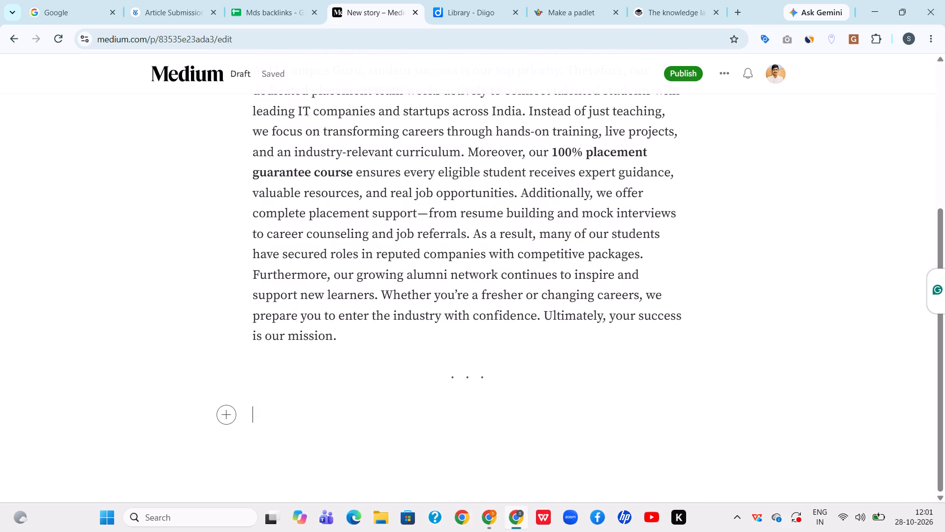
key(BackSpace)
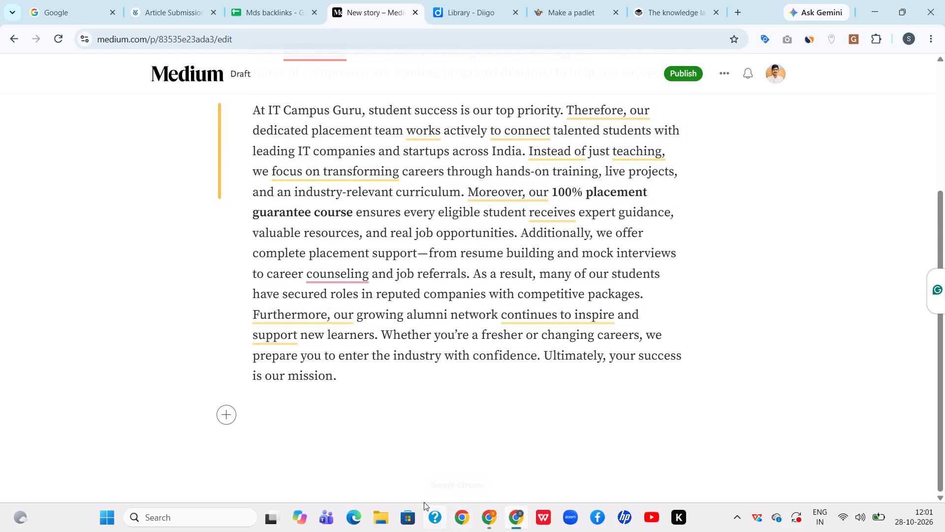
Copy the "Interest in joining us?" section, including its subheading and paragraph, from the Student Placements page.
click(484, 517)
key(ctrl+c)
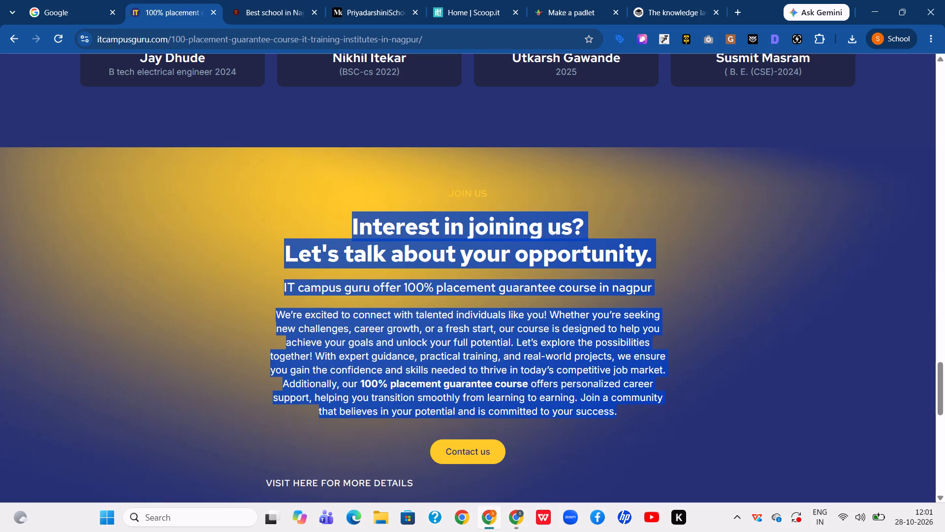
click(376, 284)
Open the About Us page of the IT Campus Guru site.
key(Page_Up)
key(Page_Up)
key(Page_Up)
key(Page_Up)
key(Page_Up)
key(Page_Up)
key(Page_Up)
key(Page_Up)
key(Page_Up)
key(Page_Up)
key(Page_Up)
key(Page_Up)
key(Page_Up)
key(Page_Up)
key(Page_Up)
key(Page_Up)
key(Page_Up)
key(Page_Up)
key(Page_Up)
key(Page_Up)
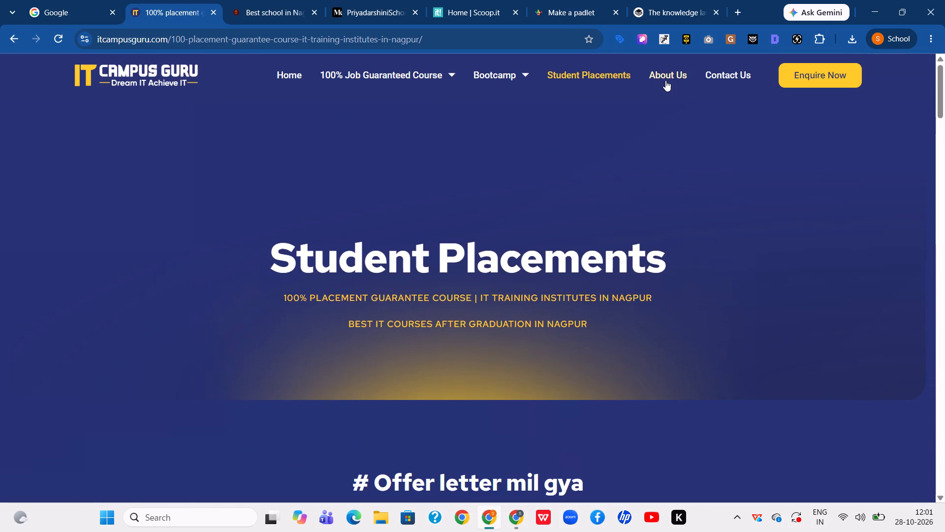
click(665, 80)
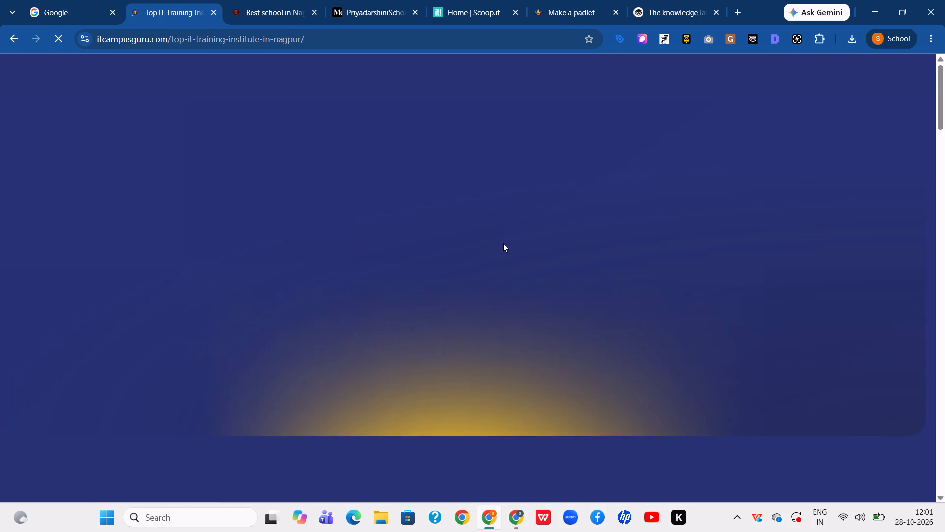
Select the About Us text from "IT Campus Guru | Top IT Training Institute in Nagpur" through the Fastrack Program description.
key(Page_Down)
key(Page_Down)
scroll(500, 249, up, 1)
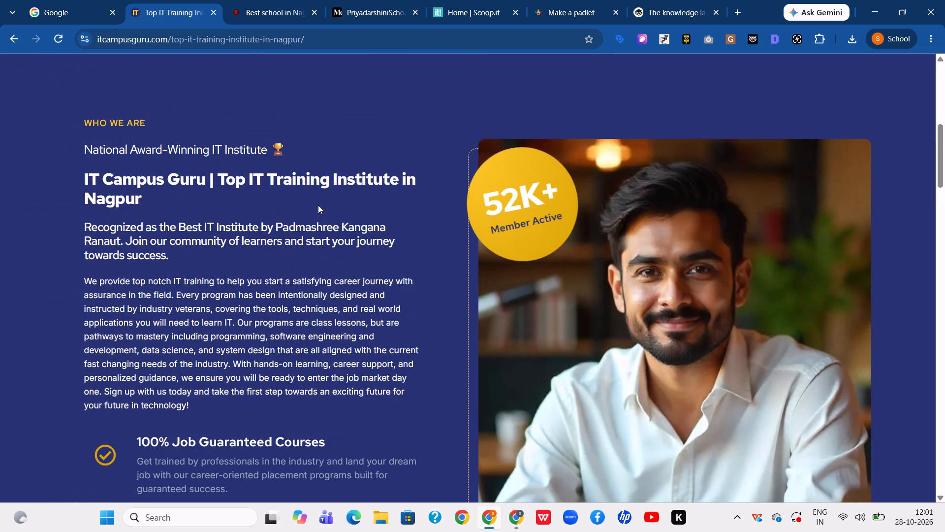
triple_click(316, 204)
drag(316, 204, 276, 243)
key(Page_Down)
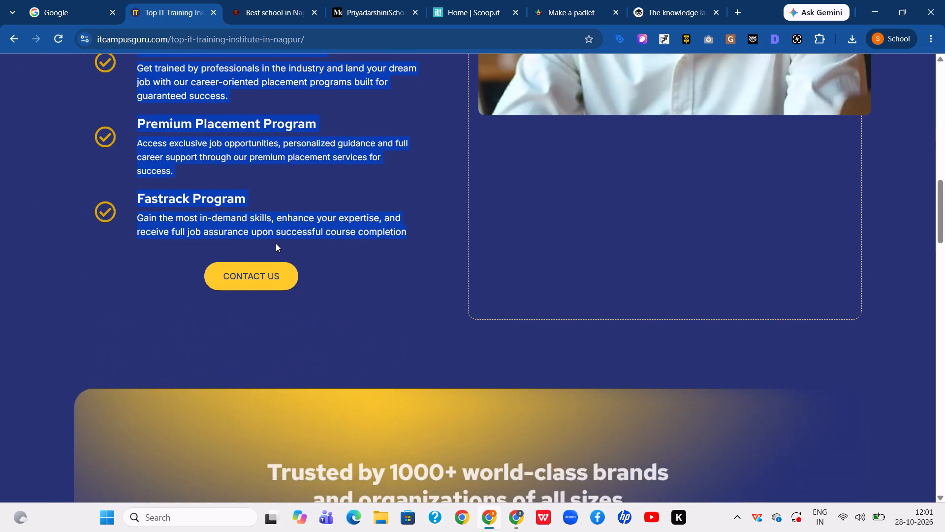
drag(276, 243, 275, 242)
Paste the copied "Interest in joining us?" section at the end of the Medium story draft.
click(508, 516)
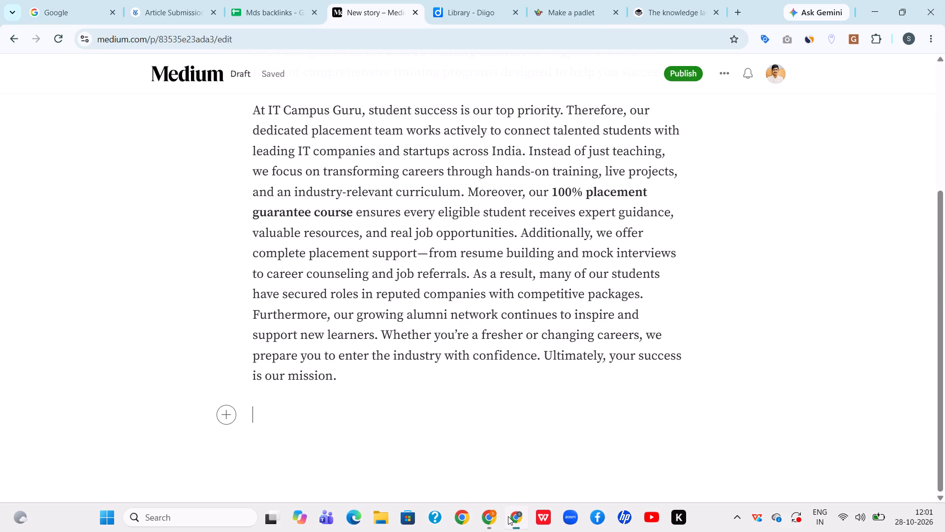
key(ctrl+v)
scroll(353, 199, up, 1)
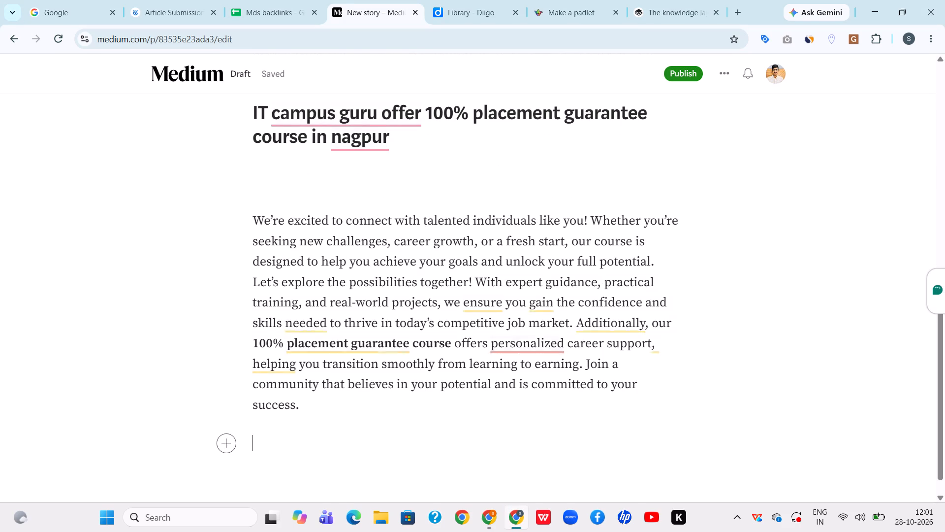
Tighten the blank space below and above the heading "IT campus guru offer 100% placement guarantee course in nagpur".
scroll(353, 199, up, 1)
scroll(353, 199, down, 1)
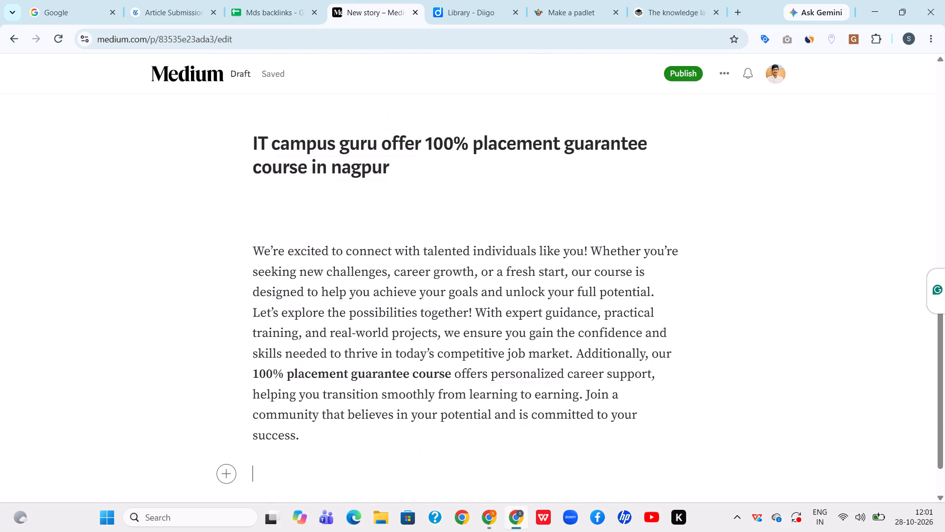
click(350, 219)
key(BackSpace)
key(Return)
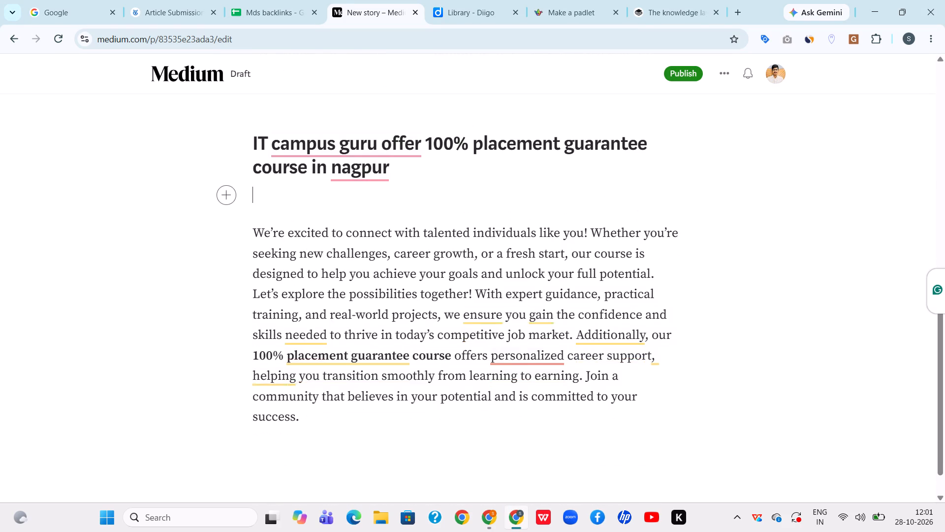
scroll(350, 219, up, 1)
click(332, 234)
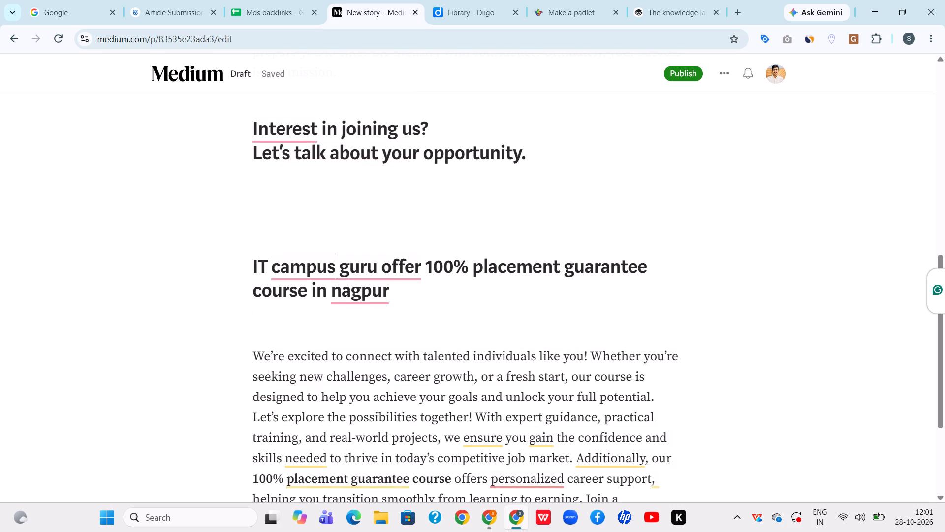
key(Up)
key(BackSpace)
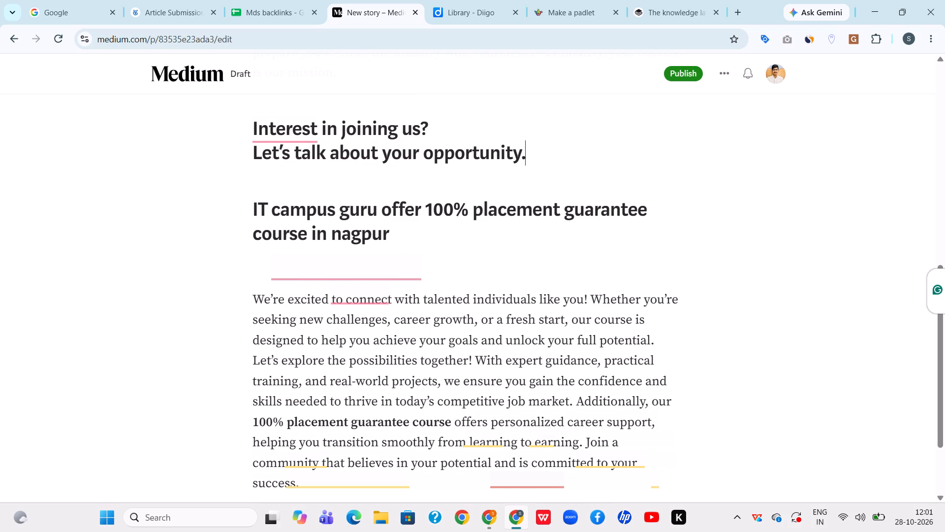
Separate "Let's talk about your opportunity." from "Interest in joining us?" with a paragraph break.
click(493, 126)
key(Return)
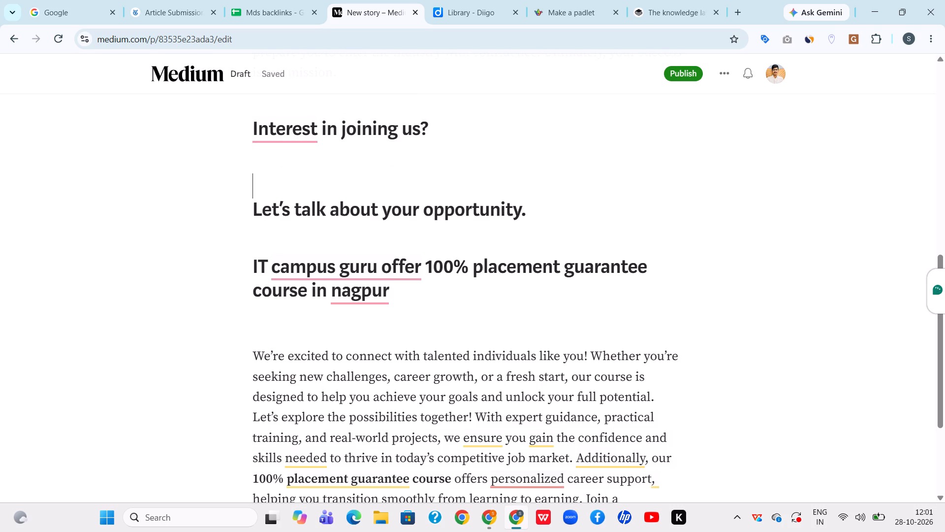
Start a new paragraph at the end of the story draft and copy the selected About Us text from the IT Campus Guru site.
scroll(493, 126, down, 5)
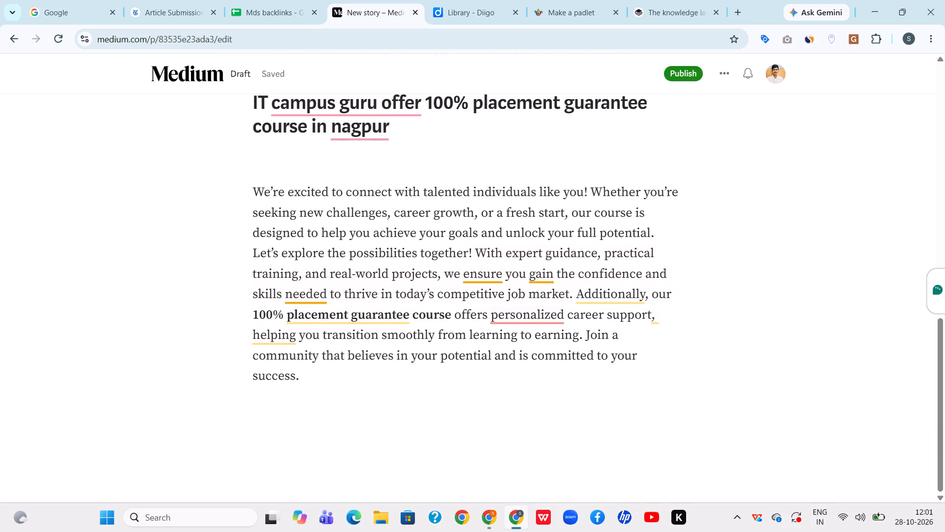
click(468, 373)
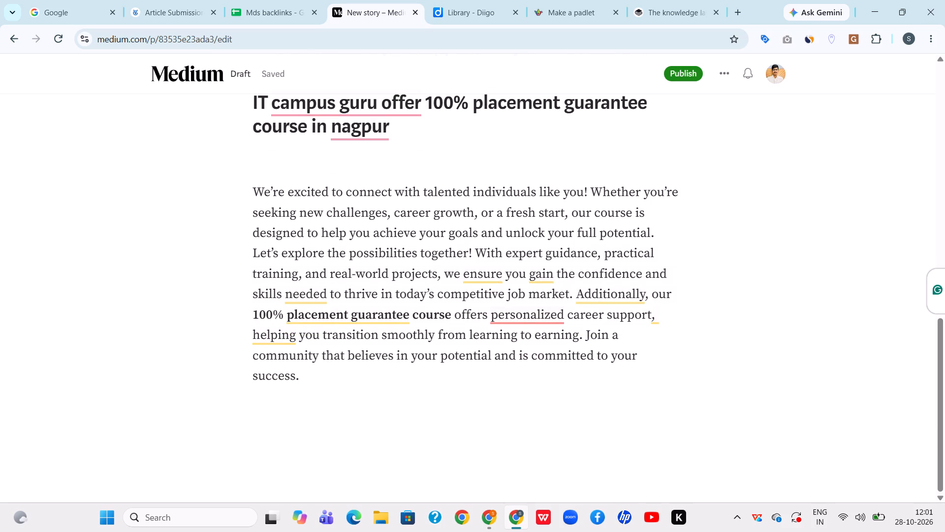
key(Return)
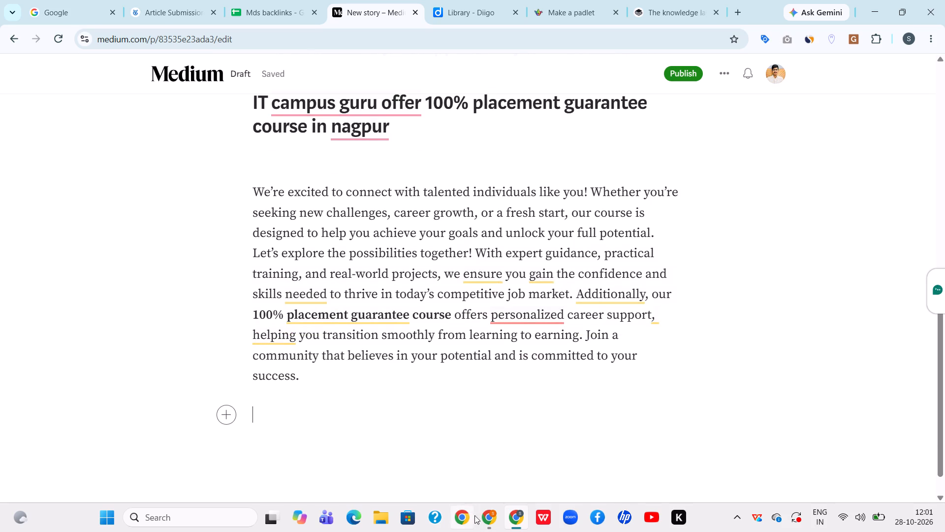
click(480, 521)
key(ctrl+c)
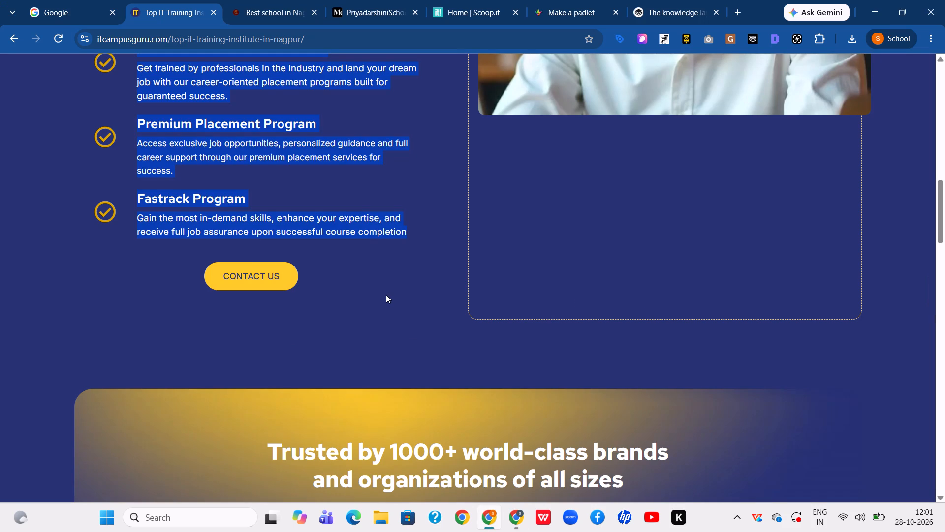
Select the "Why Choose IT Campus Guru ?" section on the About Us page, from its heading through the Career Support description.
click(386, 295)
key(Page_Down)
key(Page_Down)
key(Page_Down)
key(Page_Down)
scroll(386, 295, up, 1)
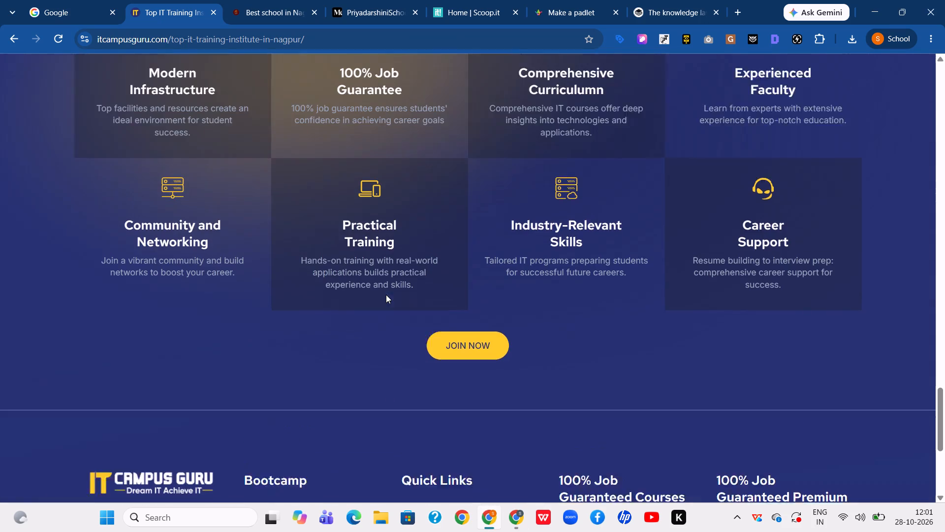
scroll(386, 295, up, 4)
scroll(386, 295, down, 1)
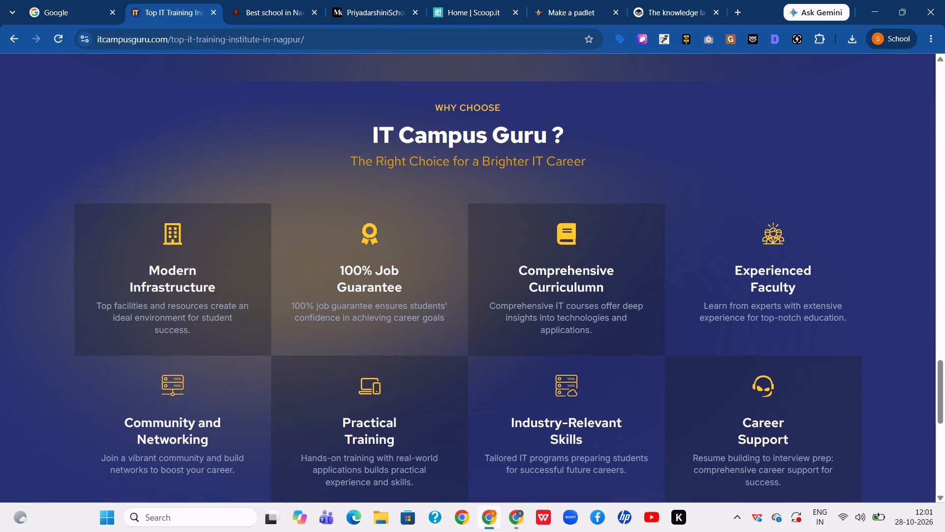
triple_click(471, 105)
drag(471, 105, 780, 371)
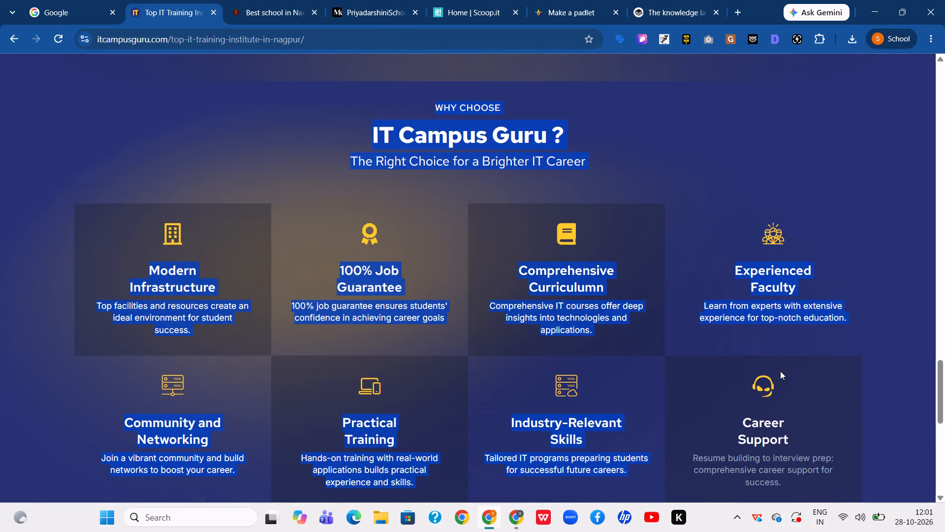
drag(780, 371, 750, 476)
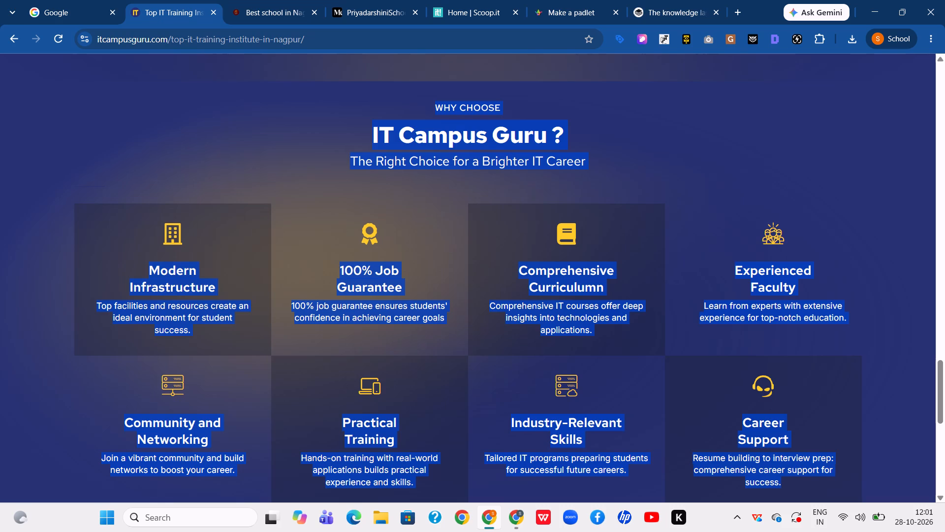
Paste the copied About Us text at the end of the Medium draft and finish its last sentence with a period.
click(513, 523)
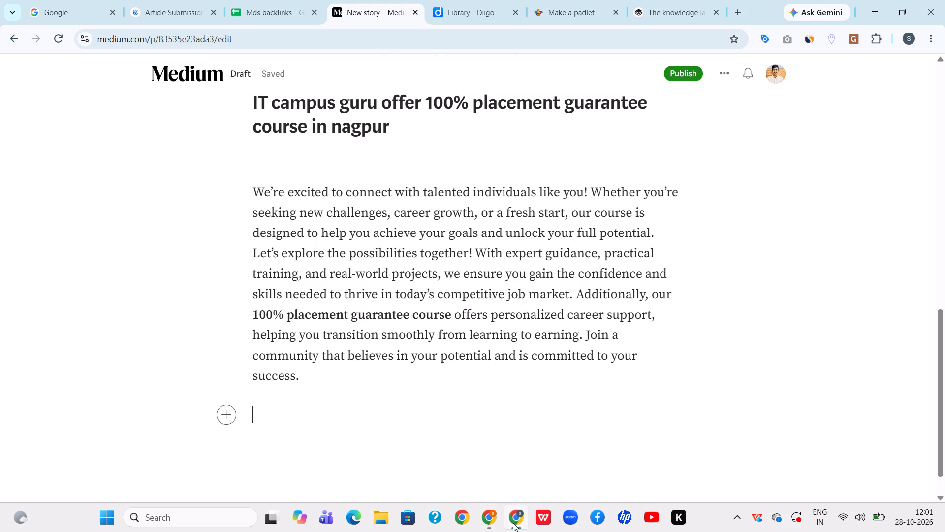
key(ctrl+v)
key(BackSpace)
key(period)
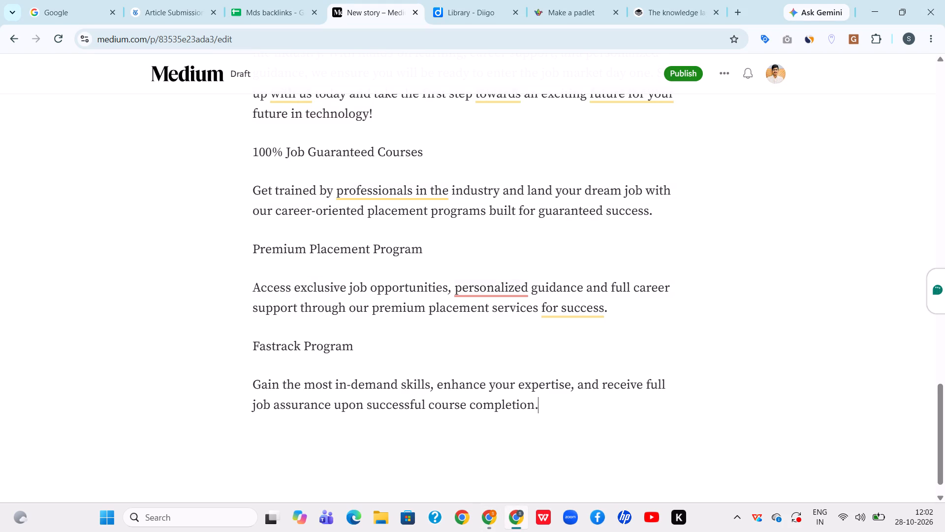
Join the Fastrack Program, Premium Placement Program and 100% Job Guaranteed Courses titles to their descriptions with a hyphen and space.
click(255, 389)
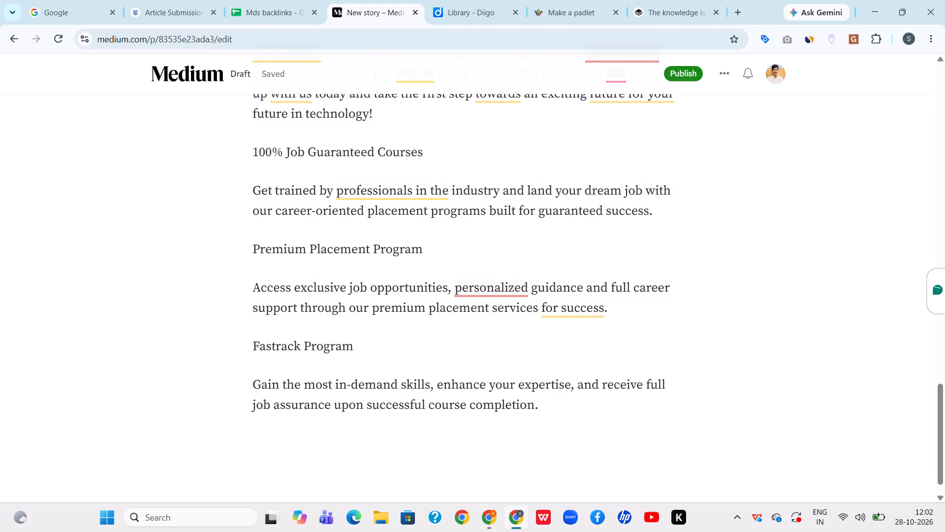
key(BackSpace)
text(-)
key(space)
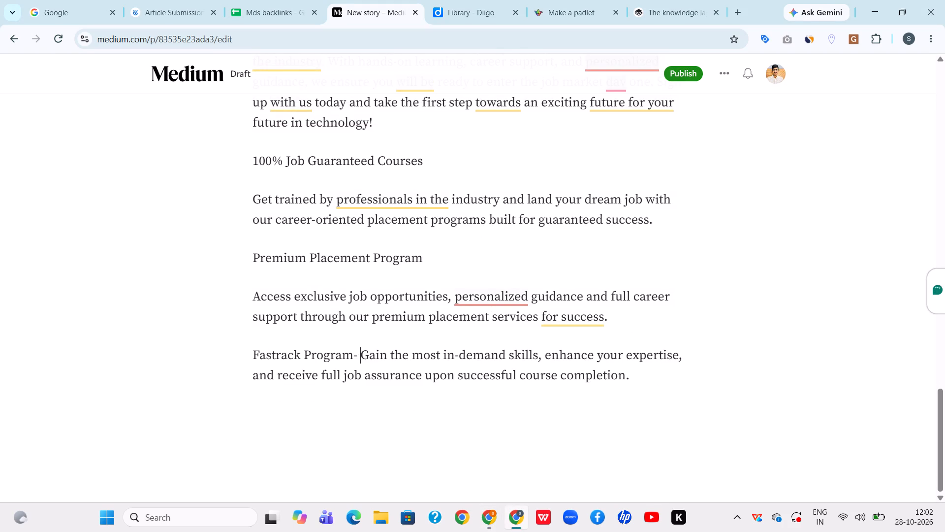
click(255, 300)
key(BackSpace)
text(-)
key(space)
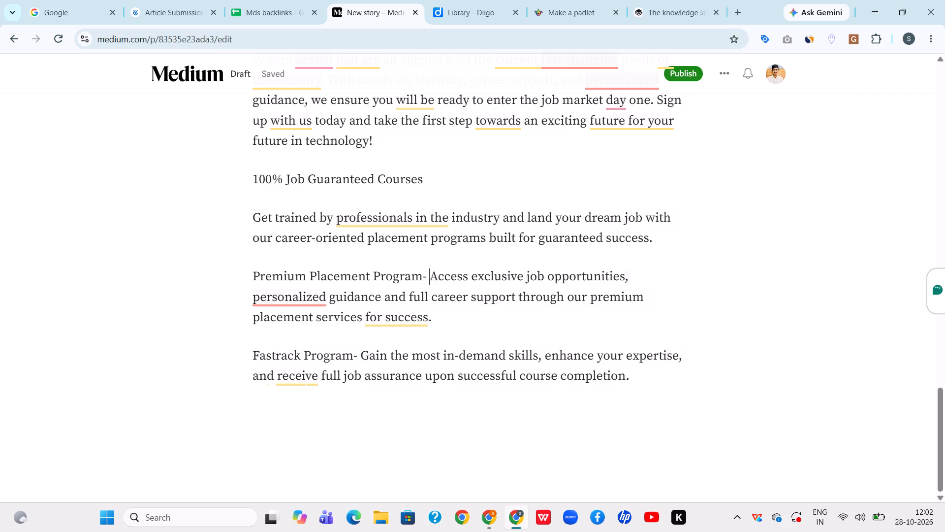
click(256, 213)
key(BackSpace)
text(-)
key(space)
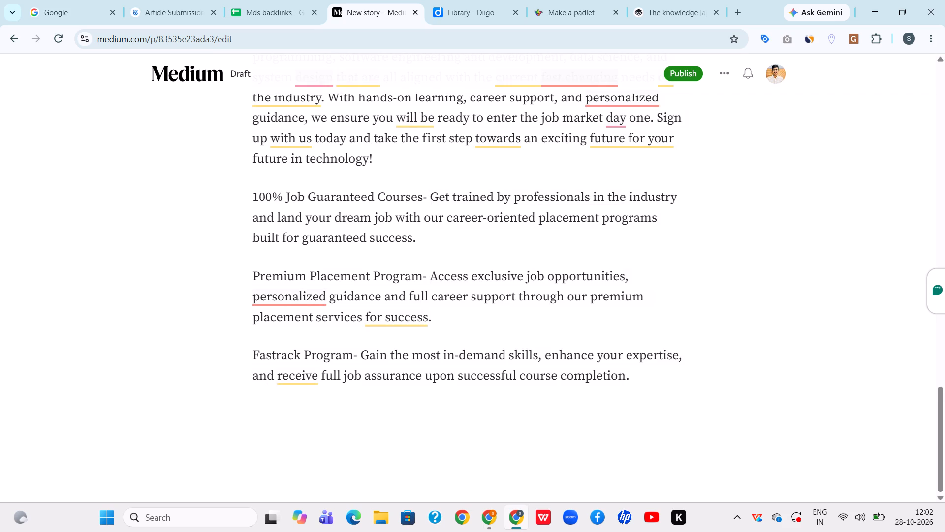
Number the three program paragraphs i)., ii). and iii)., starting with 100% Job Guaranteed Courses.
click(255, 189)
text(i).)
key(space)
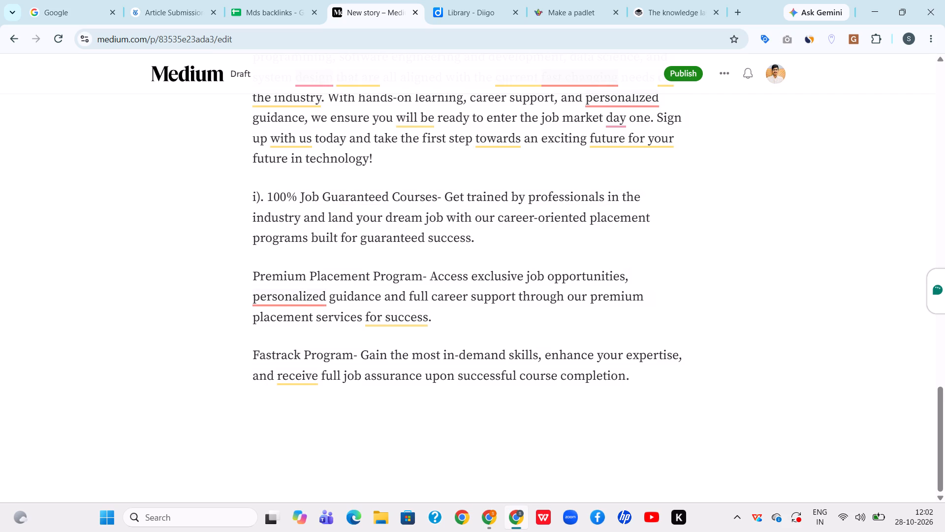
click(253, 278)
text(ii).)
key(space)
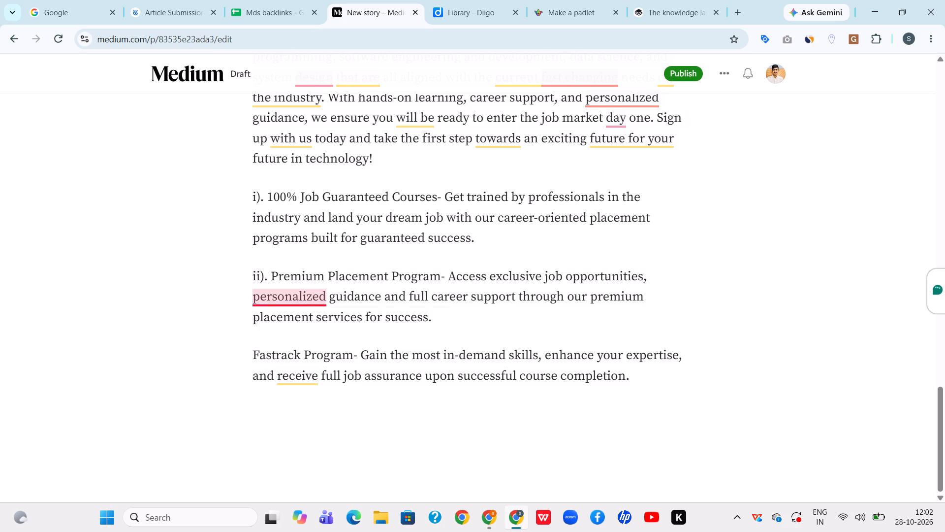
click(255, 359)
text(iii).)
key(space)
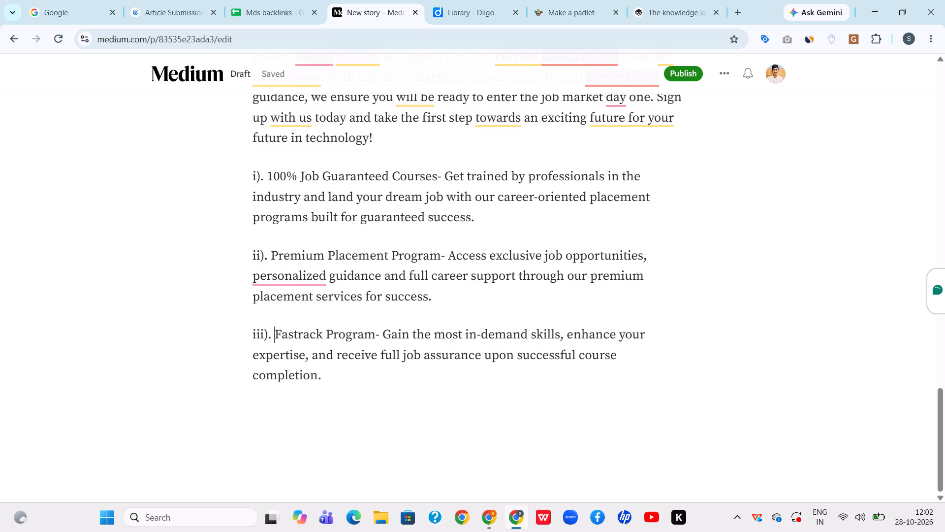
Start a new paragraph after the Fastrack Program text and copy the selected "Why Choose IT Campus Guru ?" section from the website.
click(390, 385)
key(Return)
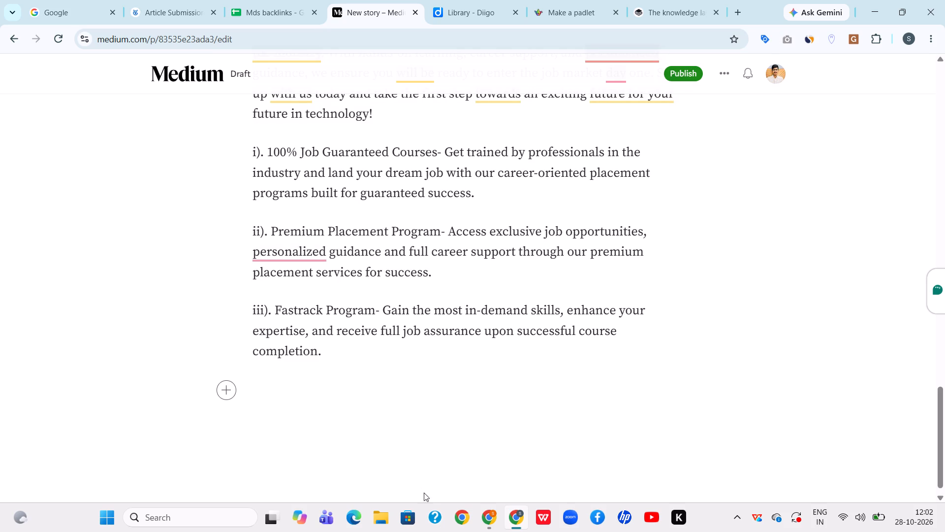
click(505, 519)
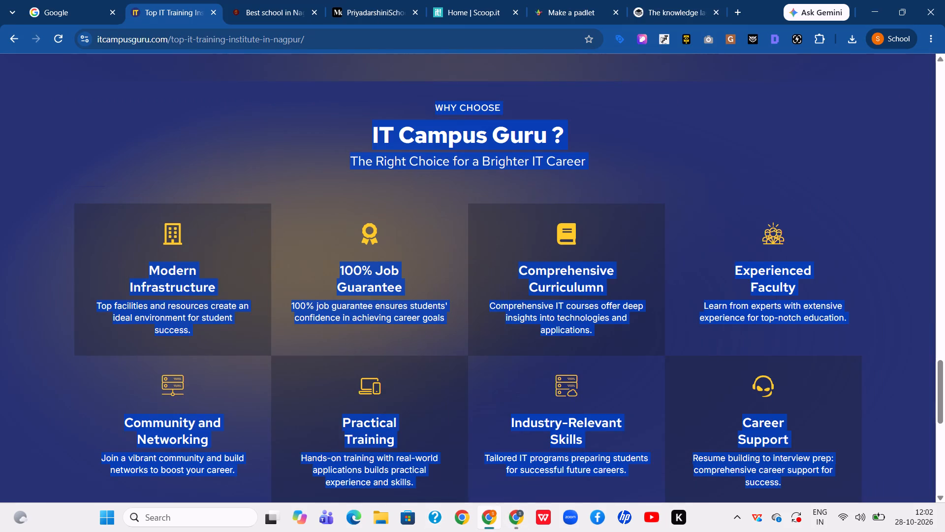
key(ctrl+c)
Select the tagline "Join our community of learners and start your journey towards success." in the About Us page's banner.
click(306, 134)
key(Page_Up)
key(Page_Up)
key(Page_Up)
key(Page_Up)
key(Page_Up)
key(Page_Up)
key(Page_Up)
key(Page_Up)
key(Page_Up)
key(Page_Up)
key(Page_Up)
key(Page_Up)
key(Page_Up)
key(Page_Up)
key(Page_Up)
key(Page_Up)
key(Page_Up)
key(Page_Up)
key(Page_Up)
key(Page_Up)
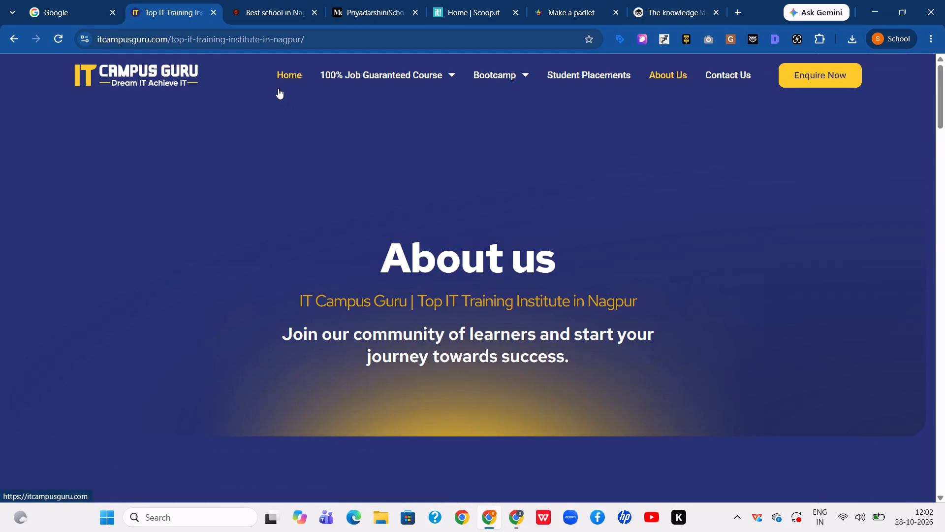
triple_click(314, 366)
click(314, 366)
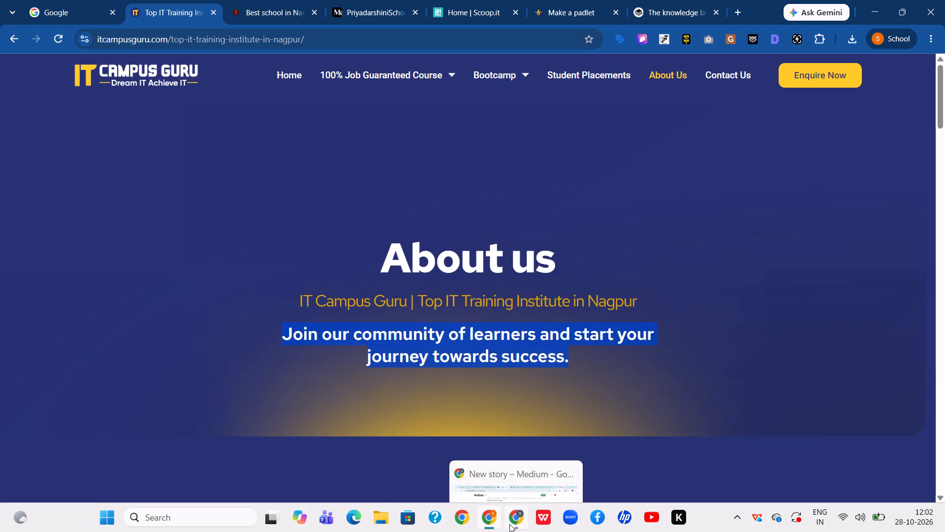
Paste the copied "Why Choose IT Campus Guru ?" section at the end of the Medium draft.
click(509, 524)
key(ctrl+v)
key(BackSpace)
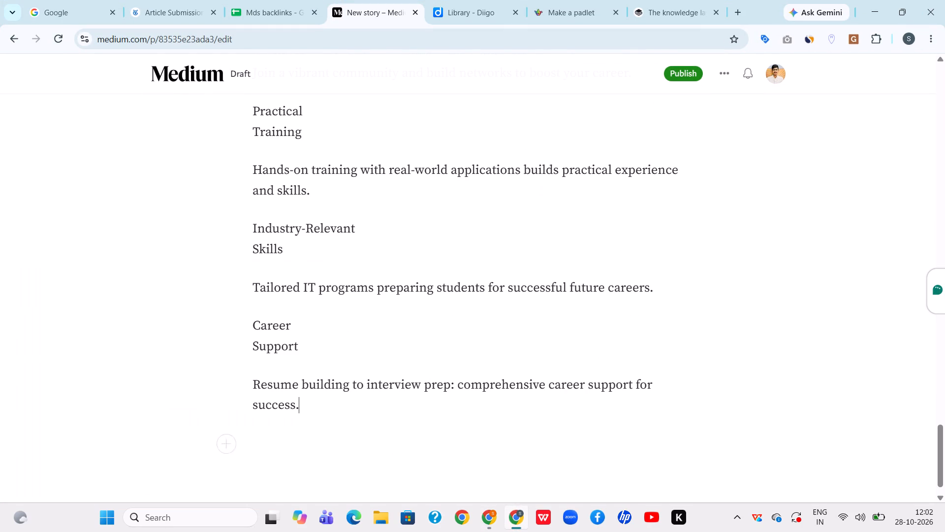
key(period)
key(BackSpace)
Merge the "IT Campus Guru ?" heading into the "Why Choose" line so it reads "Why Choose IT Campus Guru ?".
scroll(392, 316, up, 6)
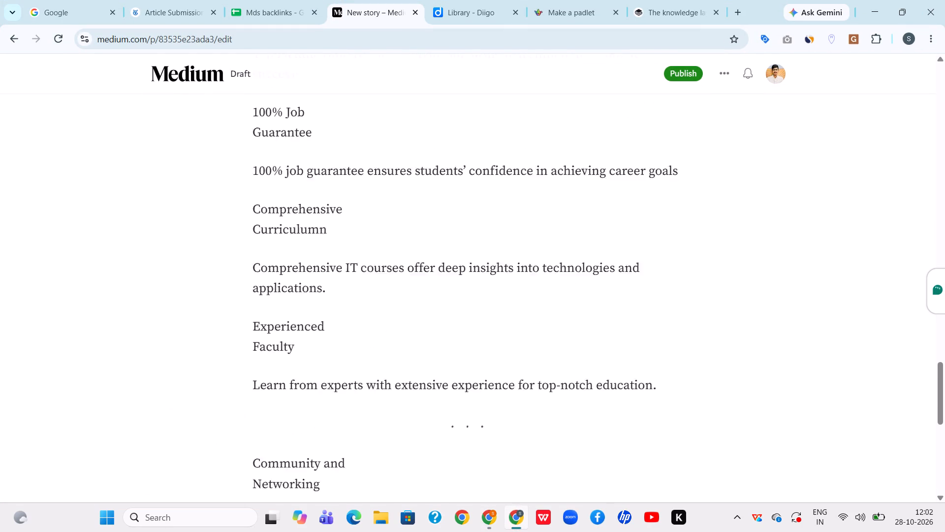
scroll(392, 316, up, 2)
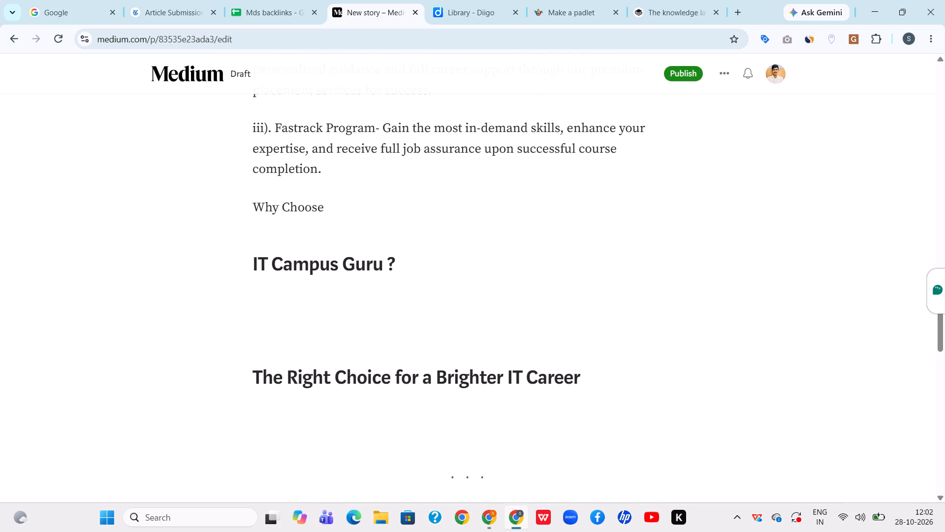
click(254, 268)
key(BackSpace)
key(space)
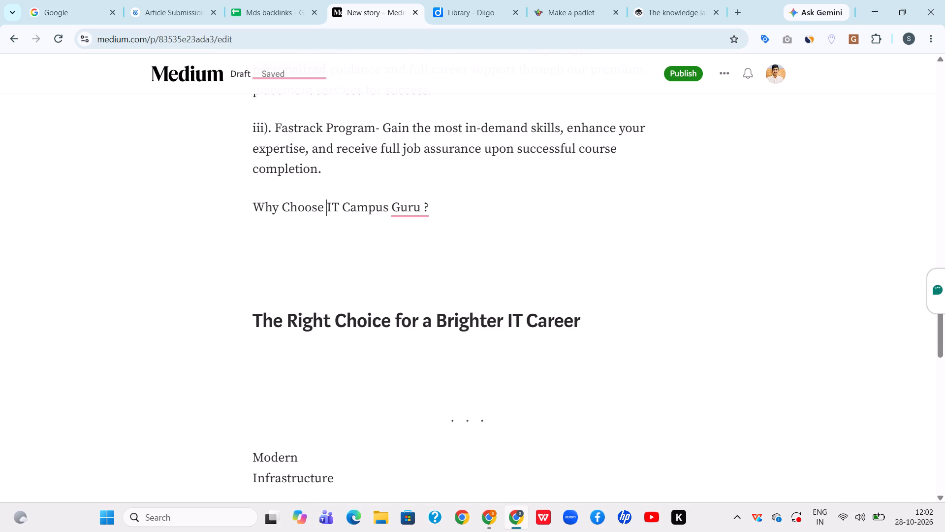
Remove the empty line between "Why Choose IT Campus Guru ?" and "The Right Choice for a Brighter IT Career".
click(260, 299)
key(BackSpace)
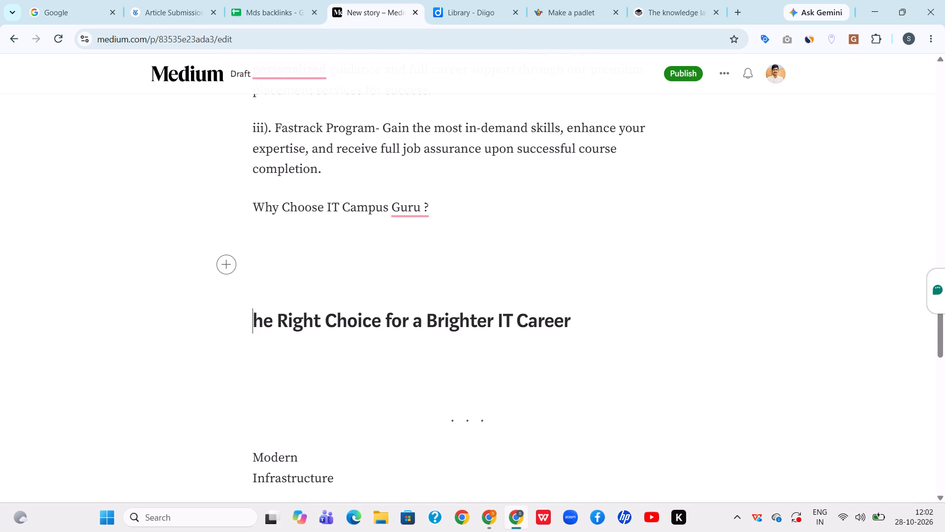
key(ctrl+z)
key(Up)
key(BackSpace)
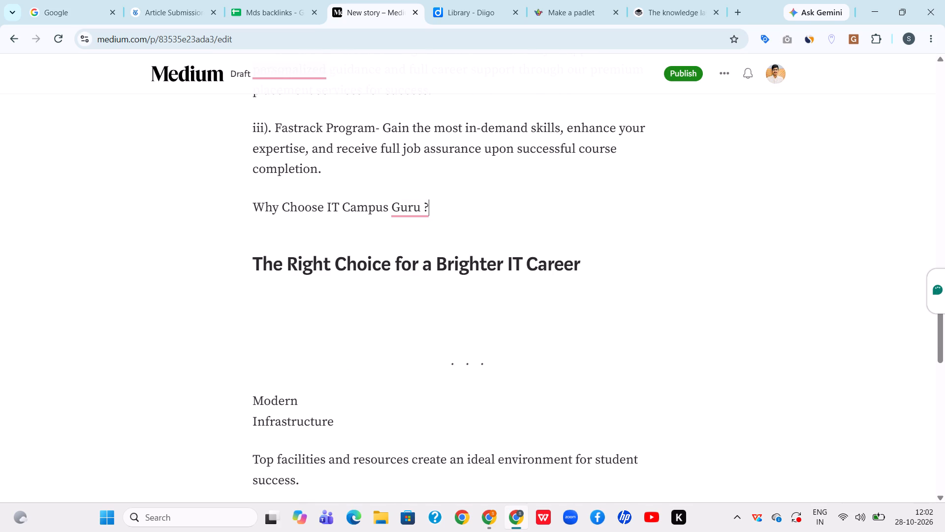
key(BackSpace)
key(ctrl+z)
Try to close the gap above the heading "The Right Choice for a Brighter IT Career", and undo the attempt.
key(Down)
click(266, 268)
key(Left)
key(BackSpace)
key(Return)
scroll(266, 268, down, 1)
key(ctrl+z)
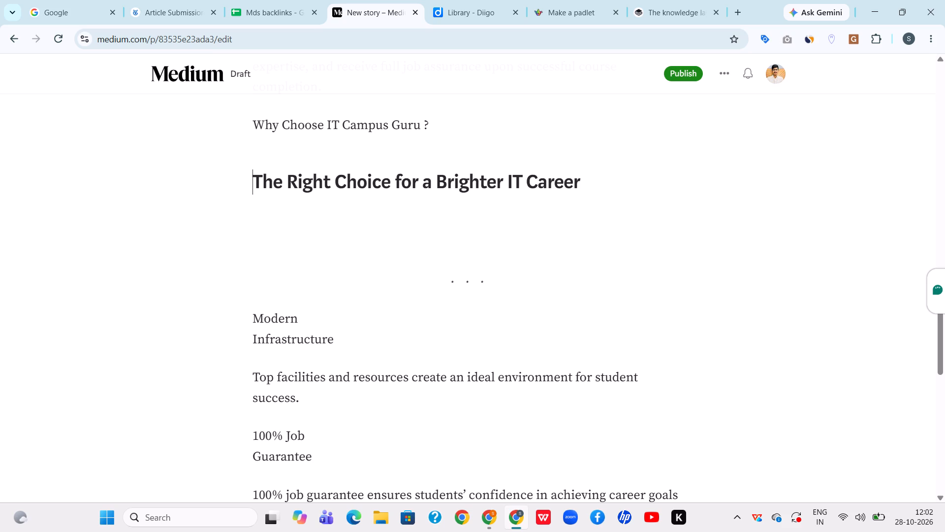
Remove the separator and empty space between the heading "The Right Choice for a Brighter IT Career" and "Modern Infrastructure".
click(277, 306)
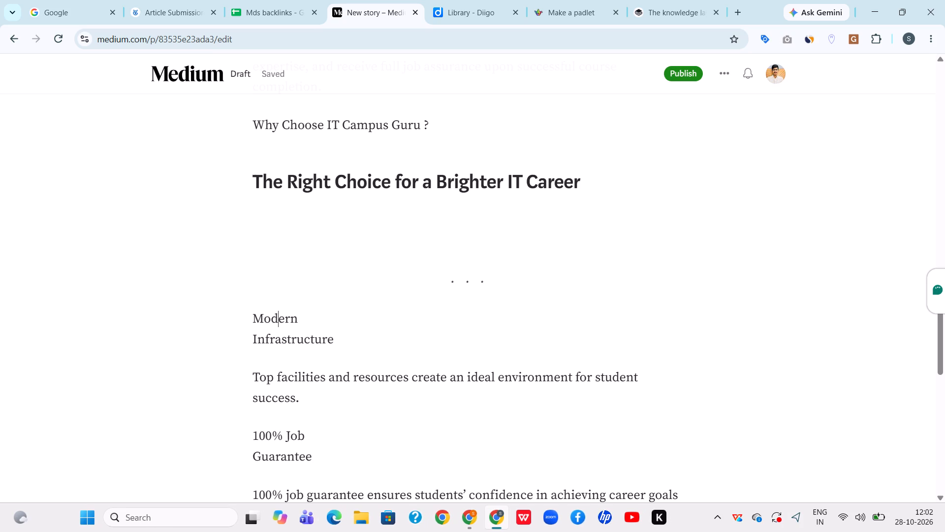
key(Home)
key(BackSpace)
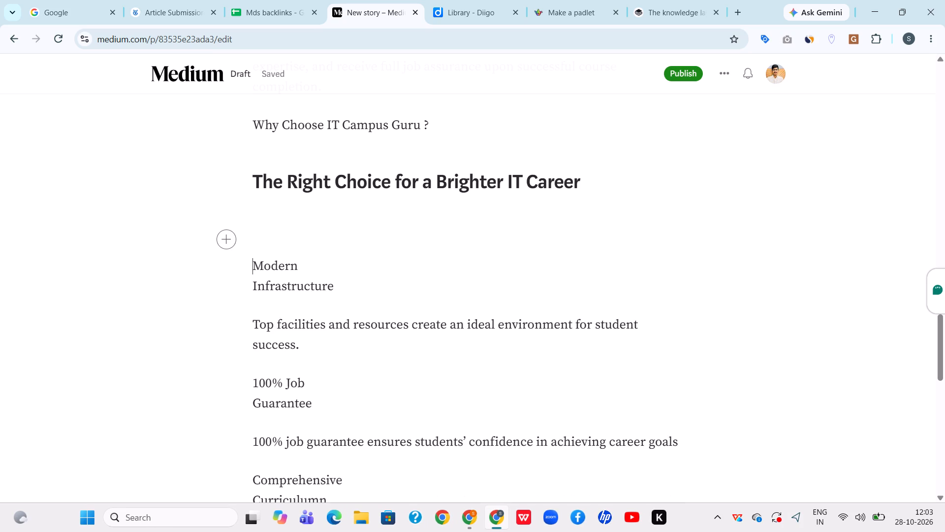
key(BackSpace)
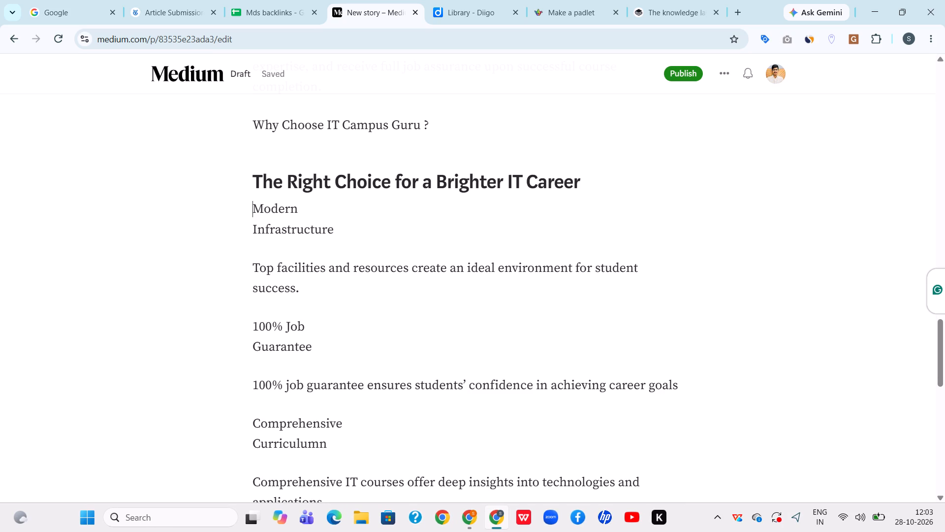
Join "Modern Infrastructure" onto one line and run its description on after it, separated by "- ".
click(255, 231)
key(Left)
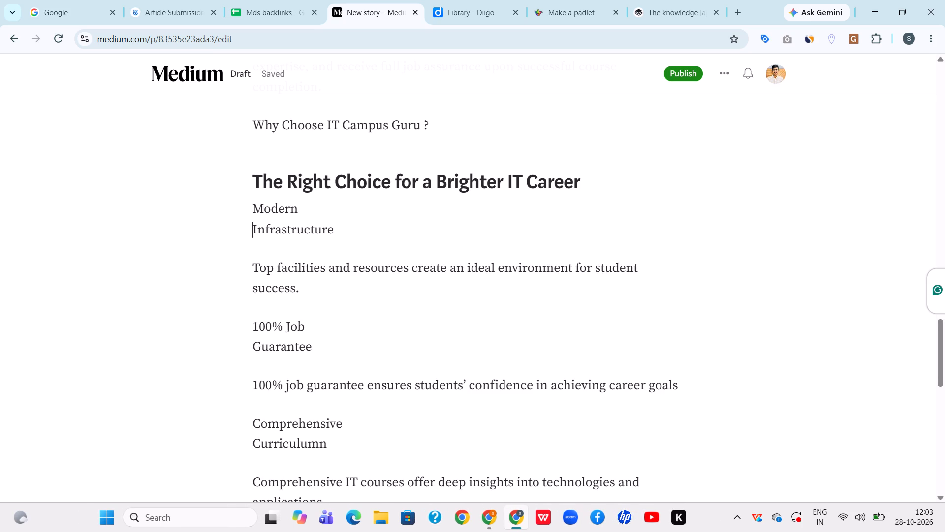
key(BackSpace)
key(space)
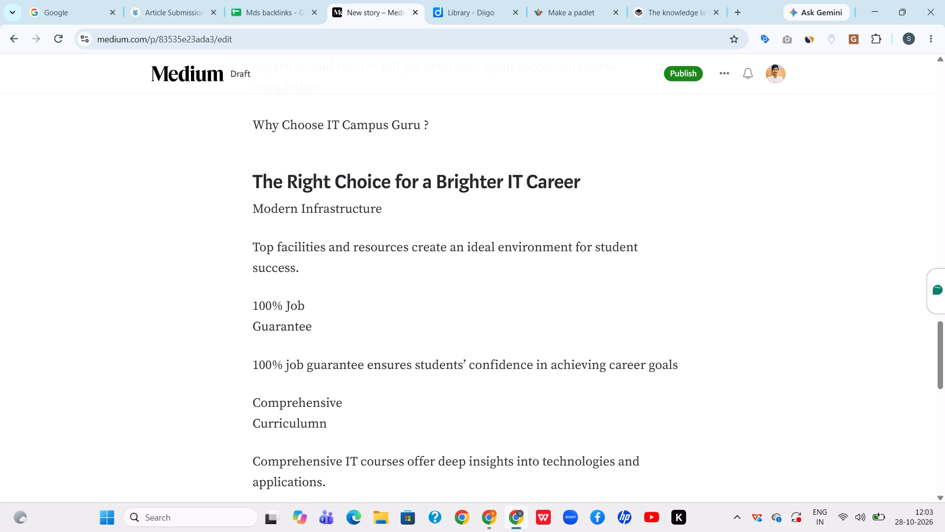
click(253, 245)
key(BackSpace)
text(-)
key(space)
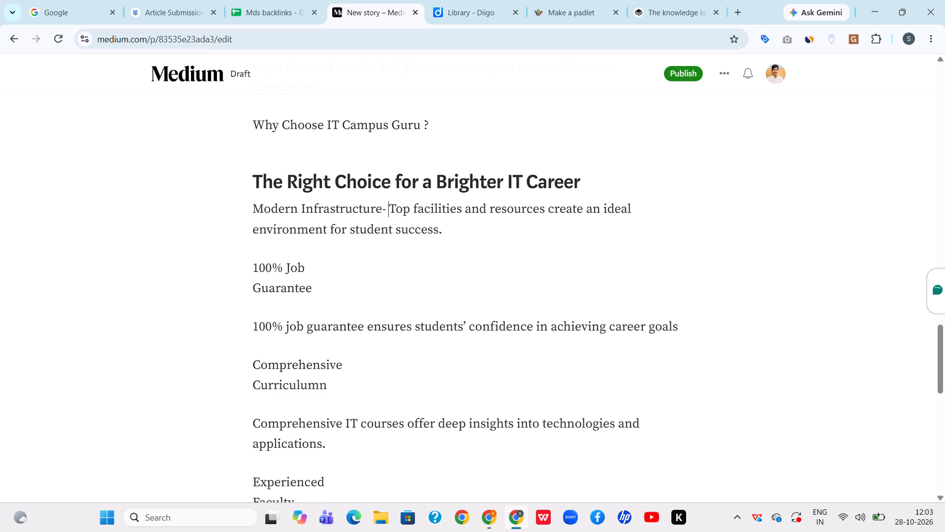
Join "100% Job Guarantee" onto one line and run its description on after it, separated by "- ".
click(251, 293)
key(BackSpace)
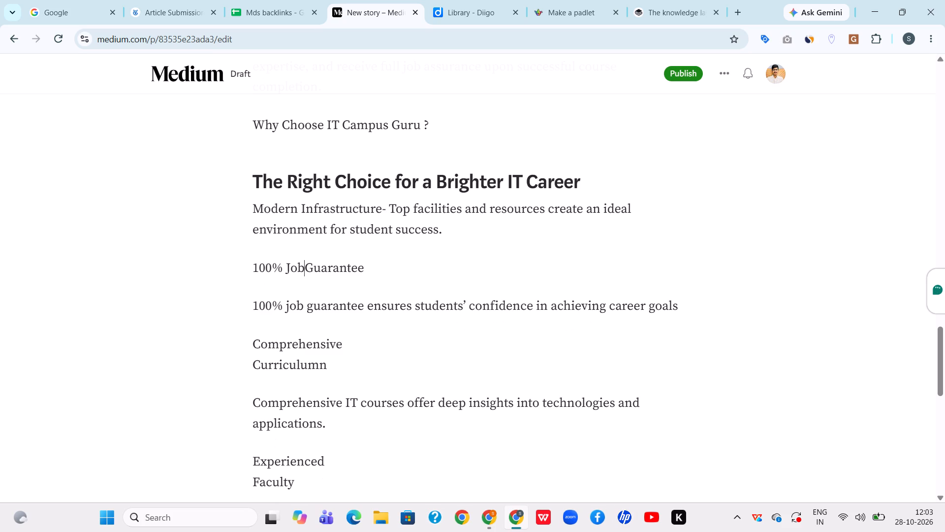
key(space)
click(252, 310)
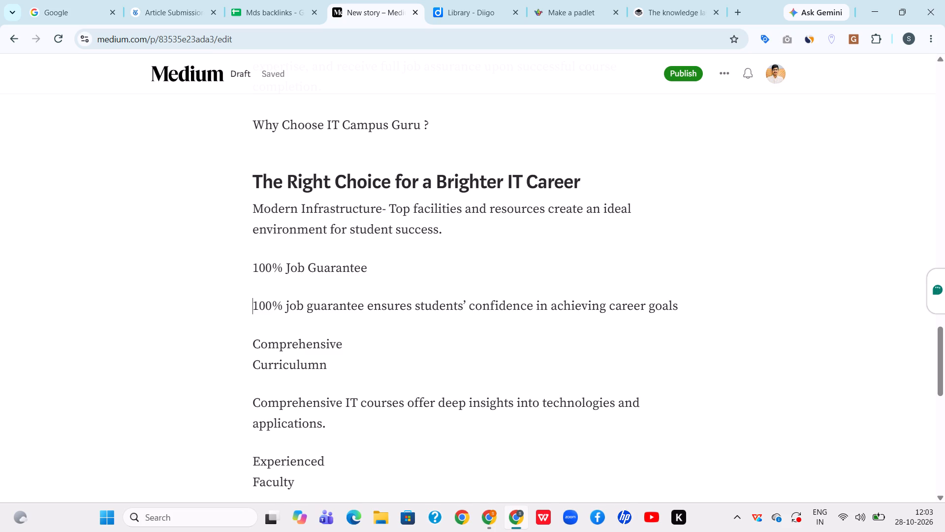
key(BackSpace)
text(-)
key(space)
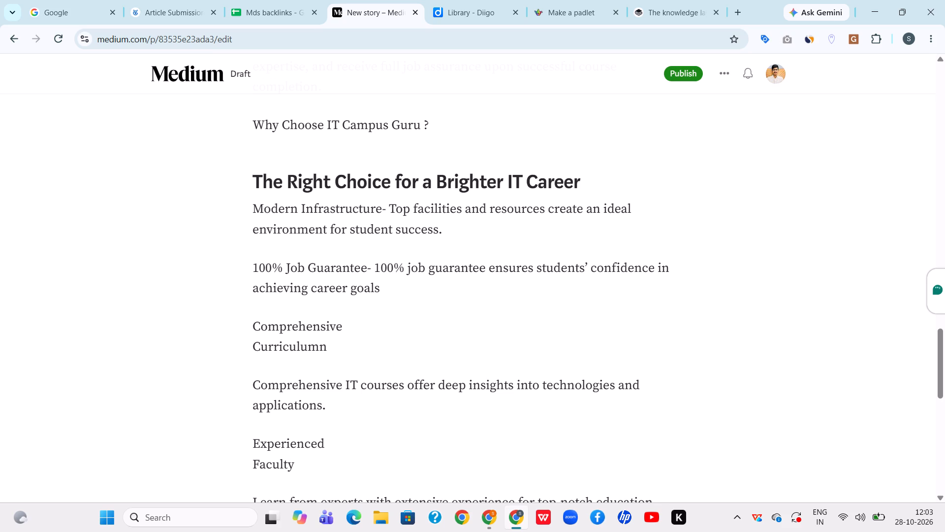
Join "Comprehensive Curriculumn" onto one line and run its description on after it, separated by "- ".
click(257, 351)
key(Left)
key(BackSpace)
key(space)
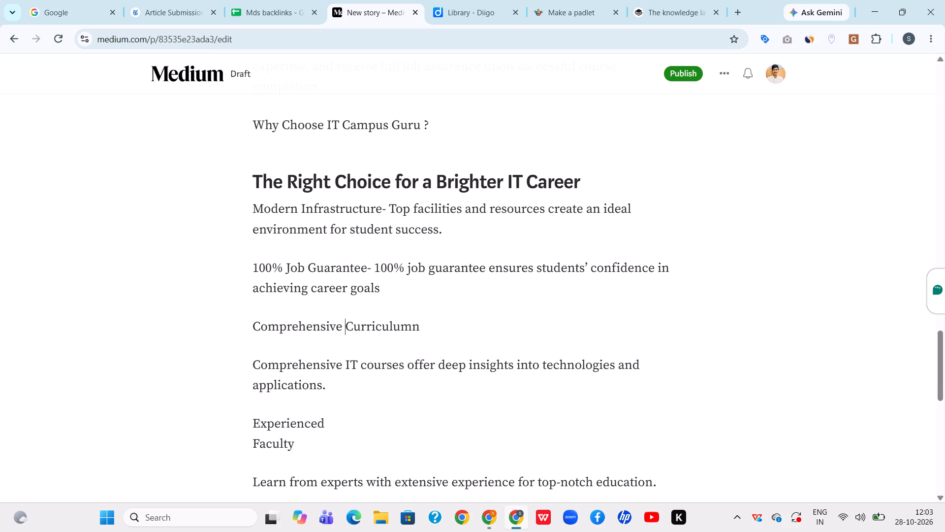
click(257, 361)
key(Left)
key(BackSpace)
text(-)
key(space)
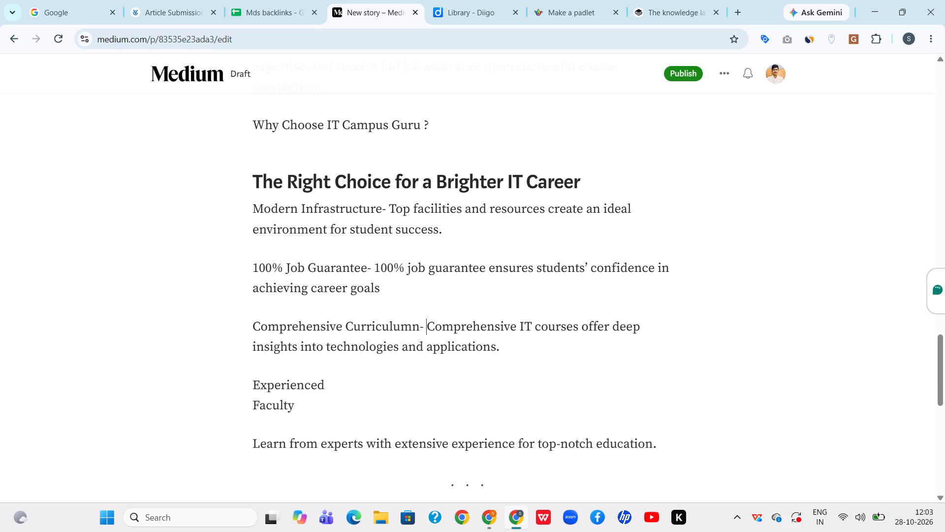
Join "Experienced Faculty" onto one line and run its description on after it, separated by "- ".
click(250, 407)
key(BackSpace)
key(space)
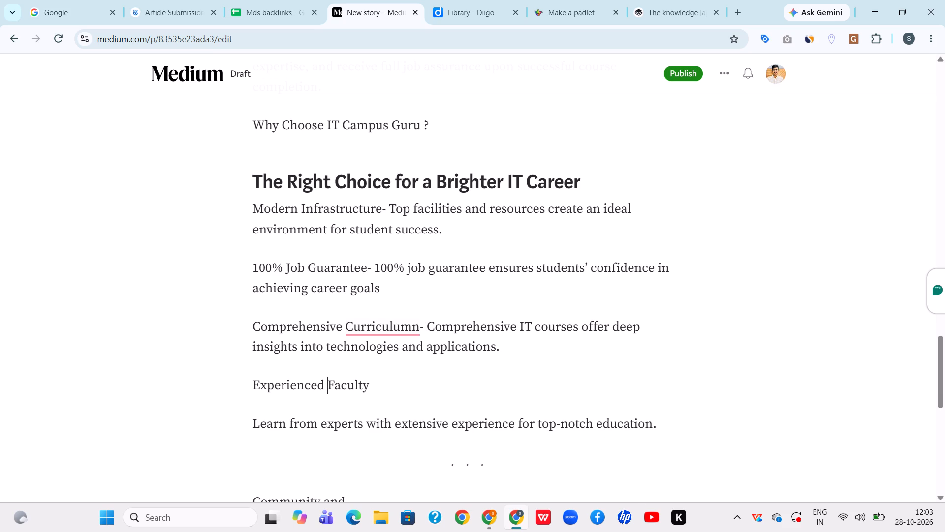
click(250, 424)
key(BackSpace)
text(-)
key(space)
Delete the separator between the "Experienced Faculty" and "Community and Networking" items, keeping them as separate paragraphs.
scroll(250, 424, down, 1)
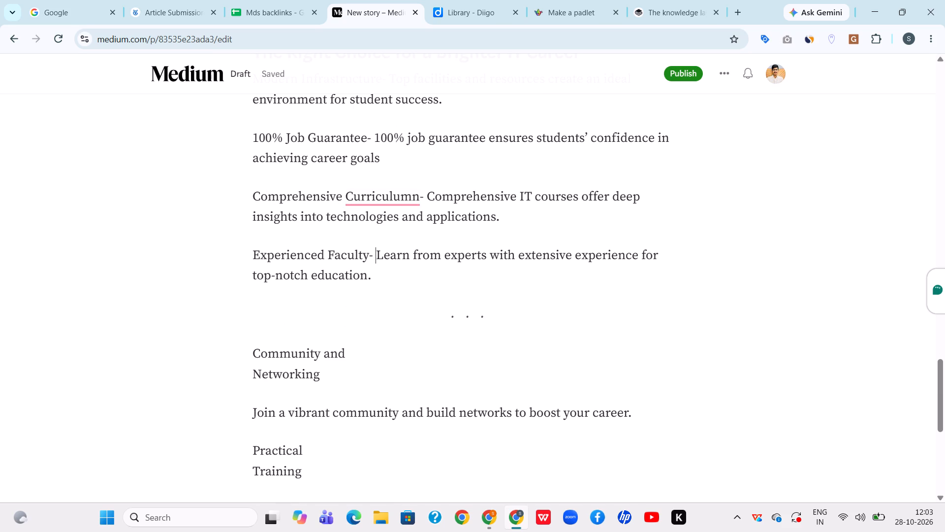
click(266, 337)
key(Left)
key(Left)
key(BackSpace)
key(BackSpace)
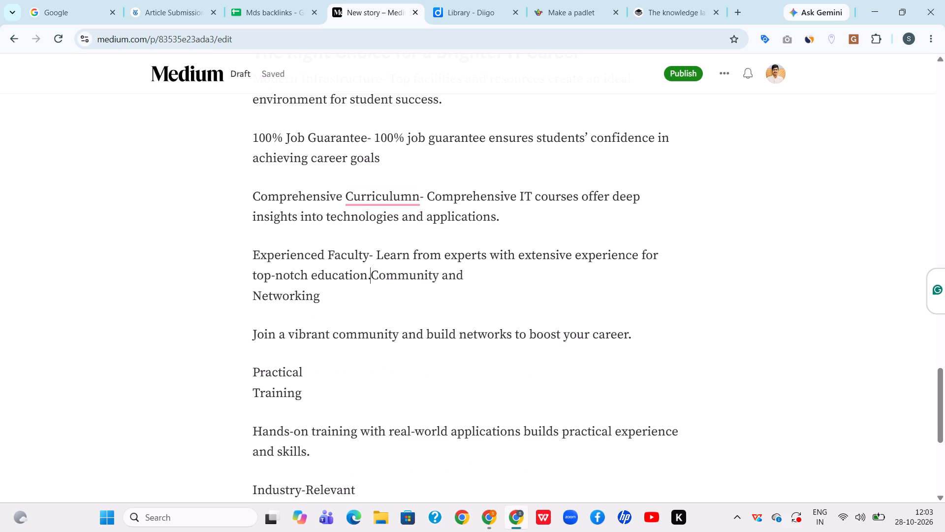
key(Return)
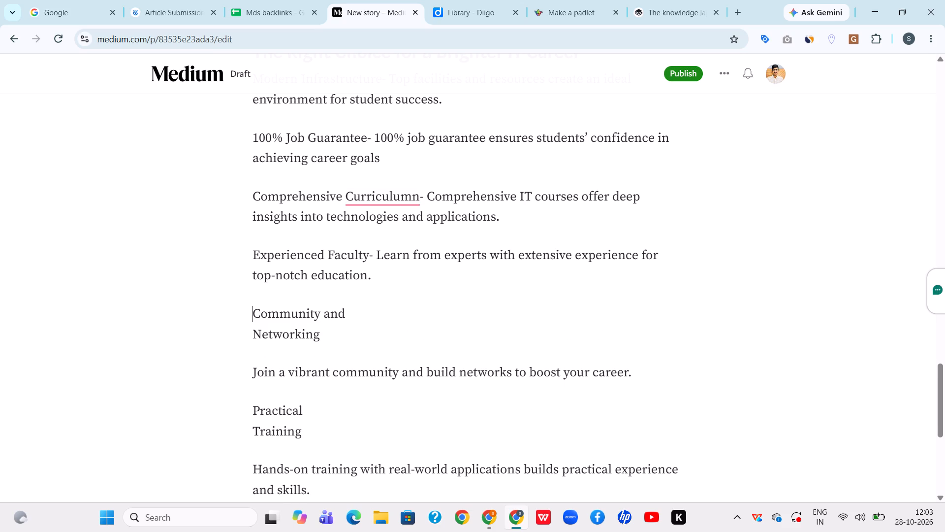
Join "Community and Networking" onto one line and run its description on after it, separated by "- ".
click(251, 335)
key(BackSpace)
key(space)
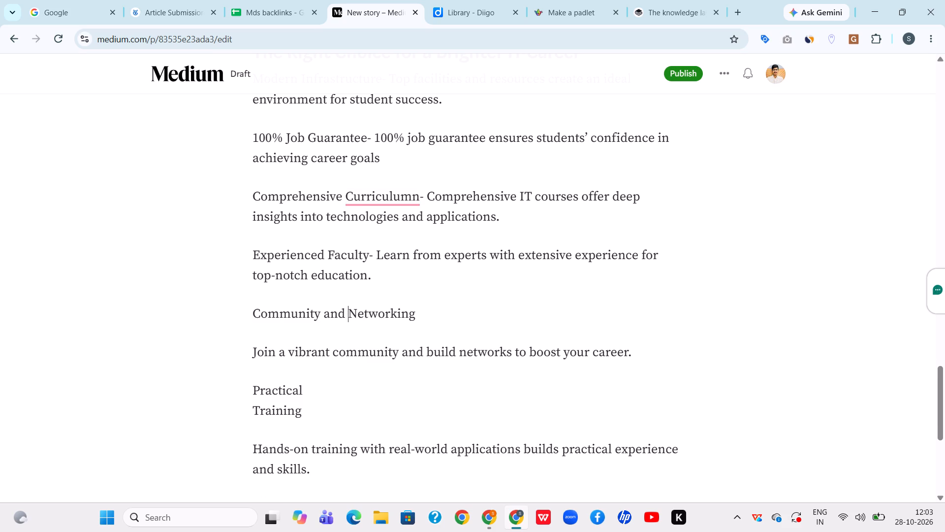
click(252, 352)
key(BackSpace)
text(-)
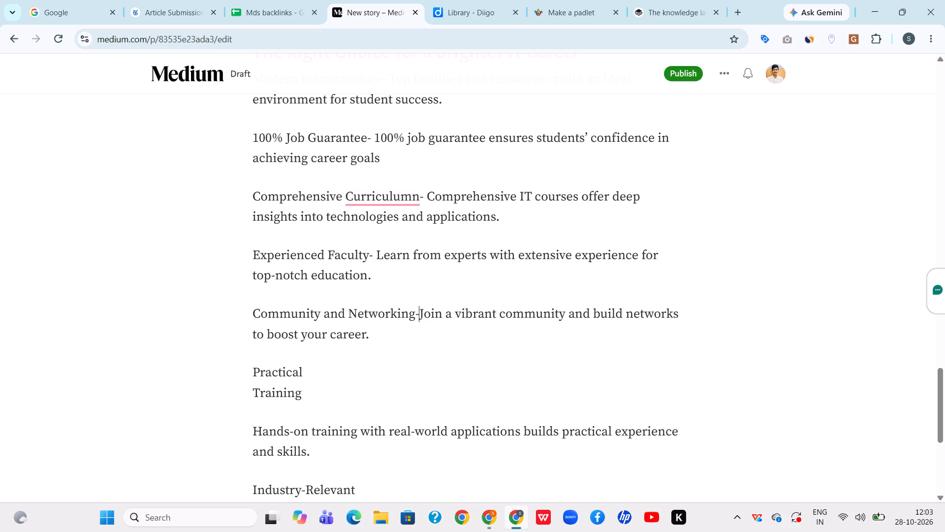
key(space)
Join "Practical Training" onto one line and run its description on after it, separated by "- ".
click(252, 398)
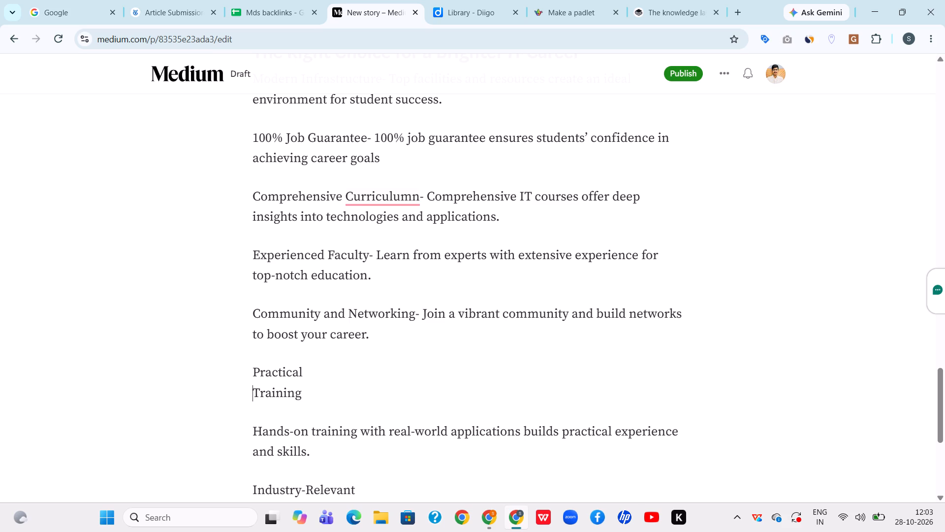
key(BackSpace)
key(space)
click(252, 406)
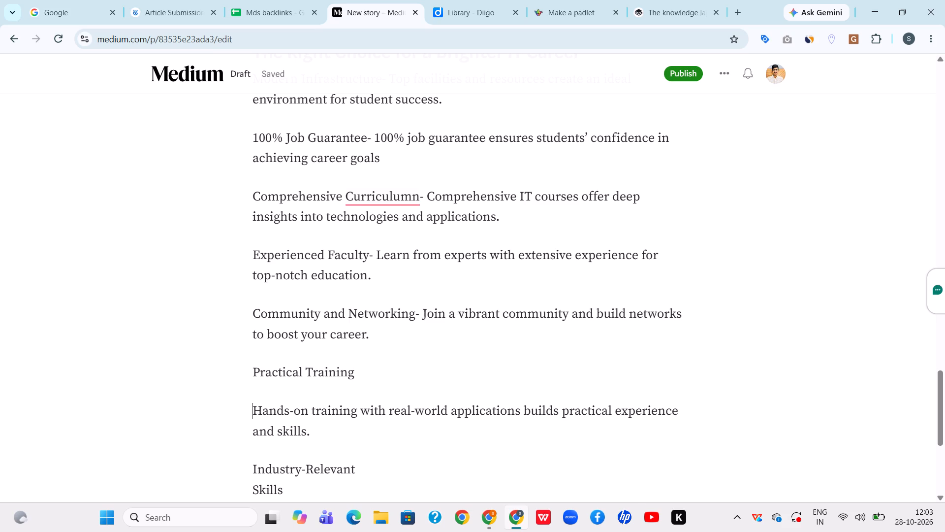
key(BackSpace)
text(-)
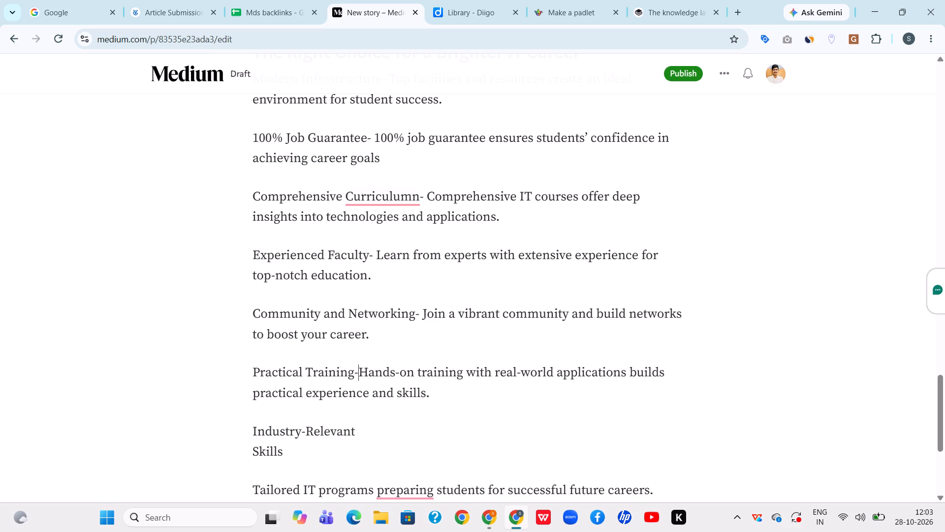
key(space)
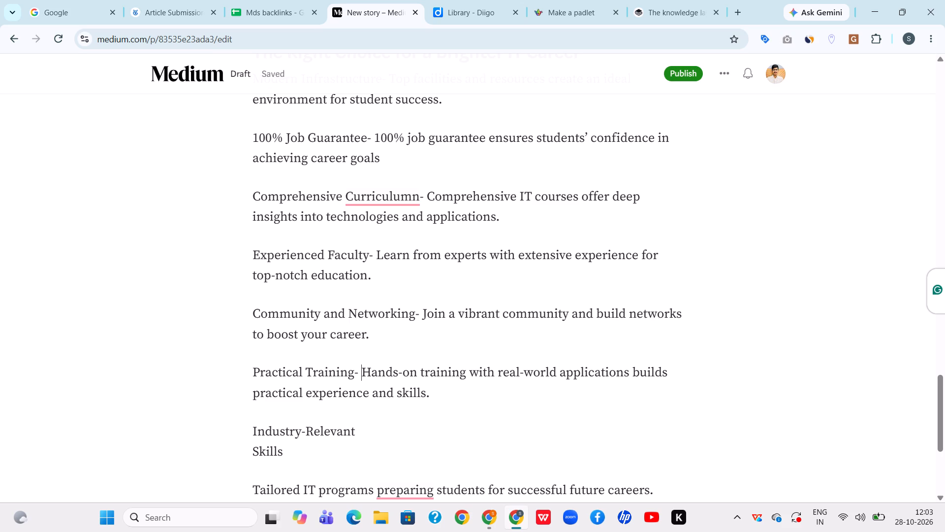
Join "Industry-Relevant Skills" onto one line and run its description on after it, separated by "- ".
scroll(252, 406, down, 3)
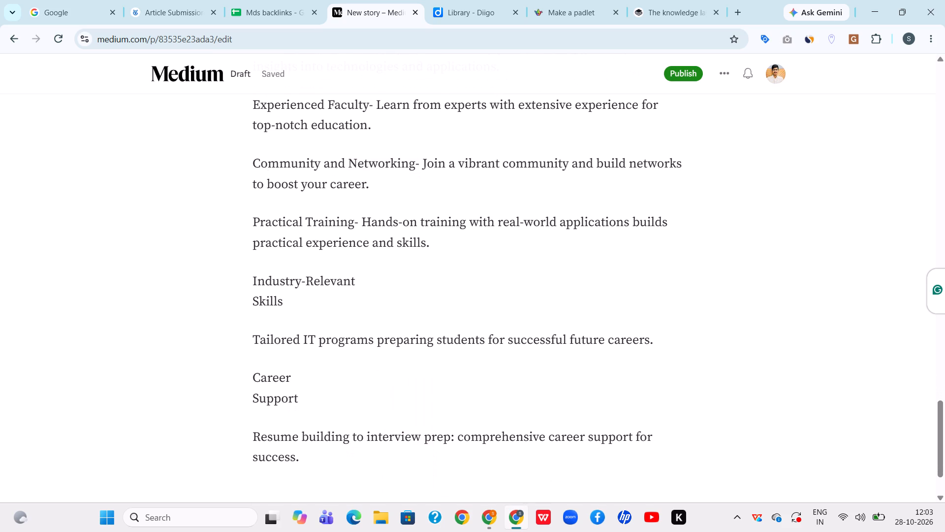
click(254, 299)
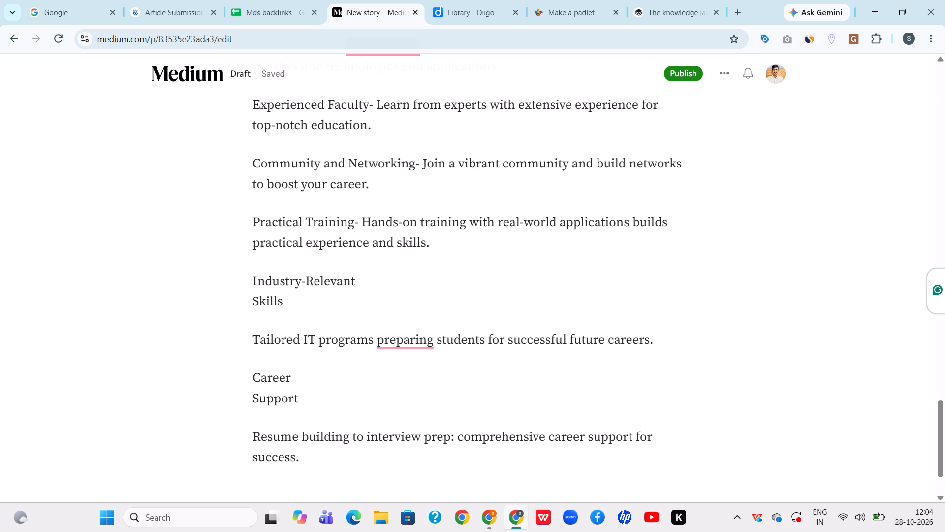
key(BackSpace)
key(space)
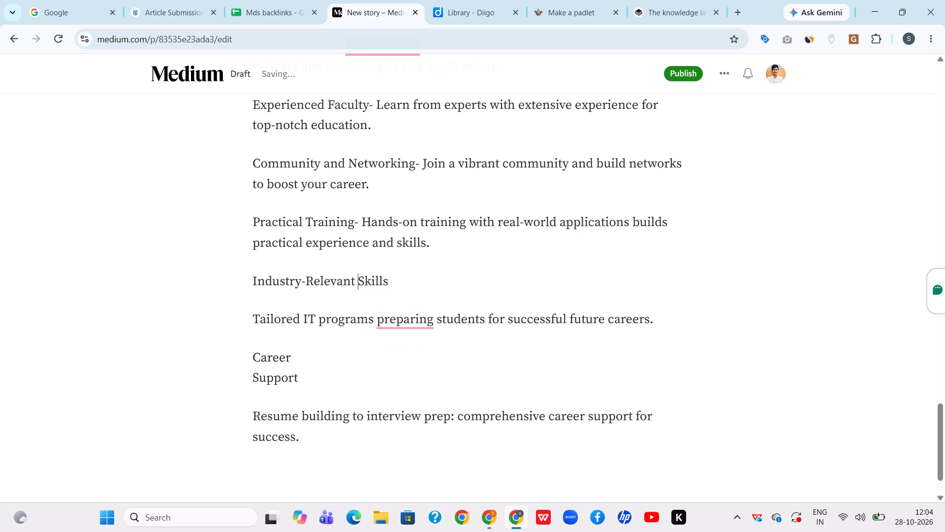
click(253, 315)
key(BackSpace)
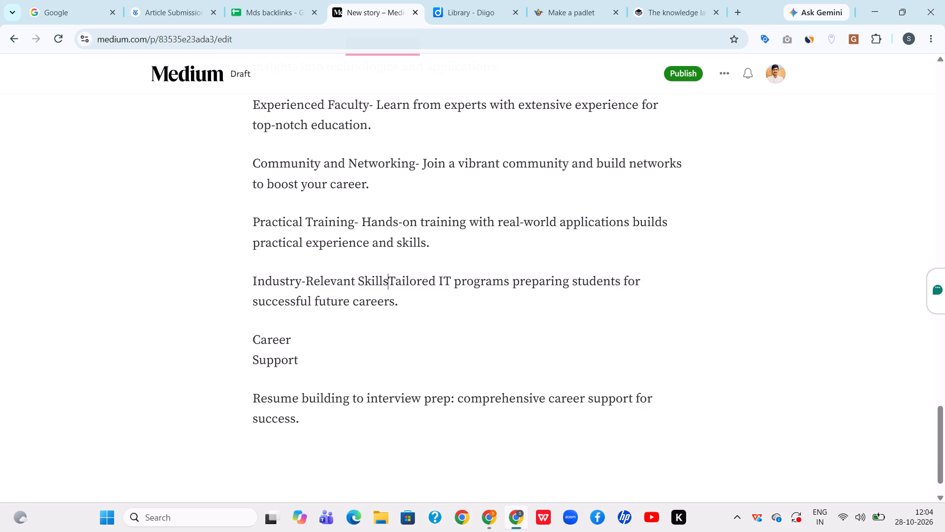
text(-)
key(space)
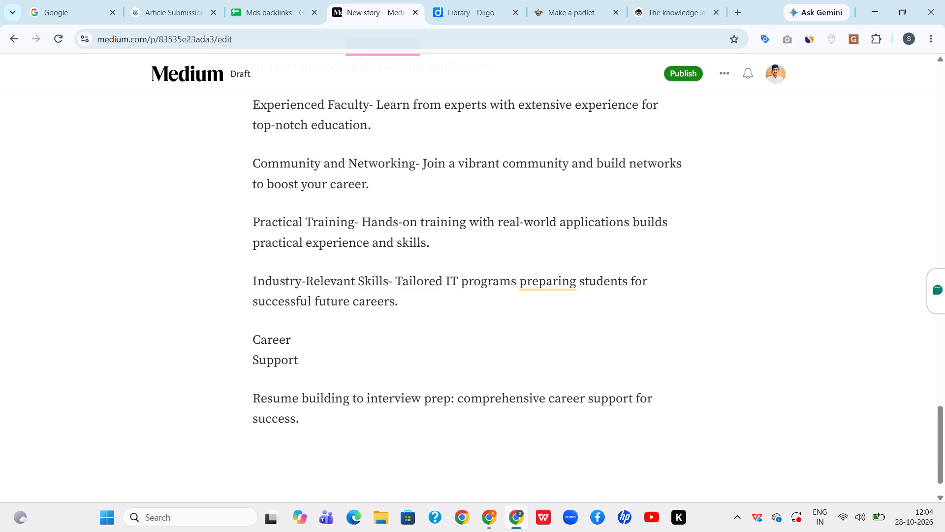
Join "Career Support" onto one line and run its description on after it, separated by "- ".
click(254, 360)
key(BackSpace)
key(space)
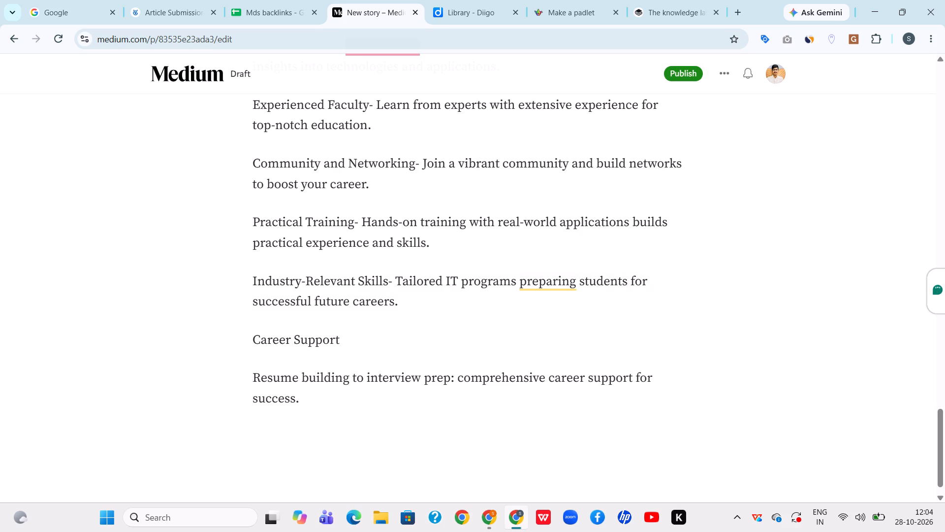
click(253, 375)
key(BackSpace)
text(-)
key(space)
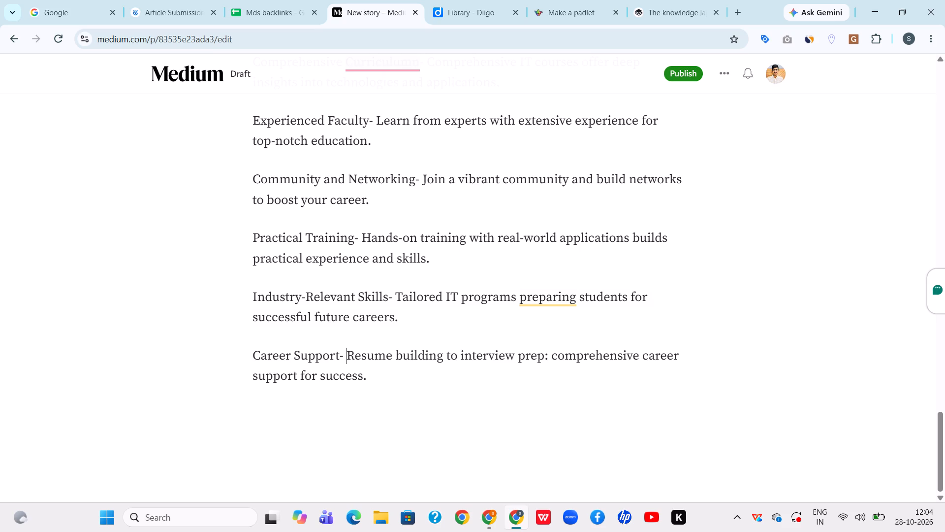
click(455, 375)
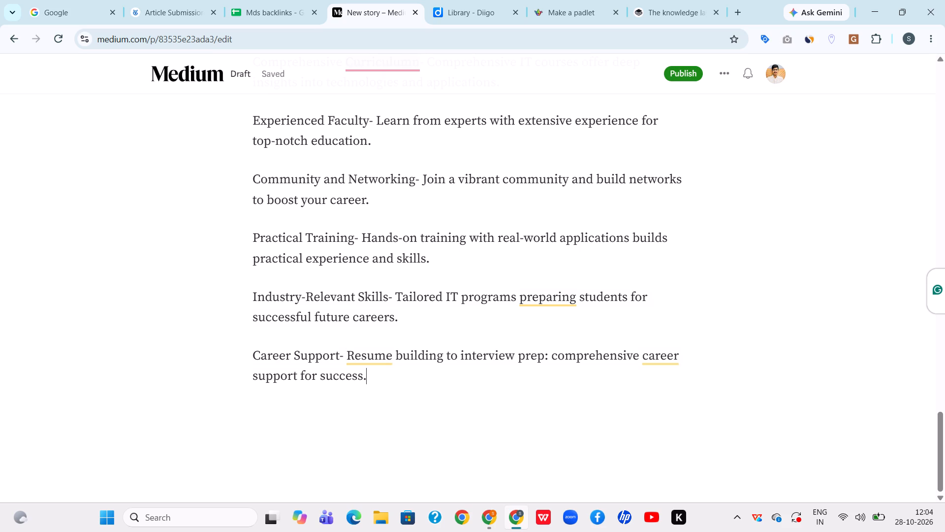
Start a new paragraph after the Career Support paragraph at the end of the story.
key(Return)
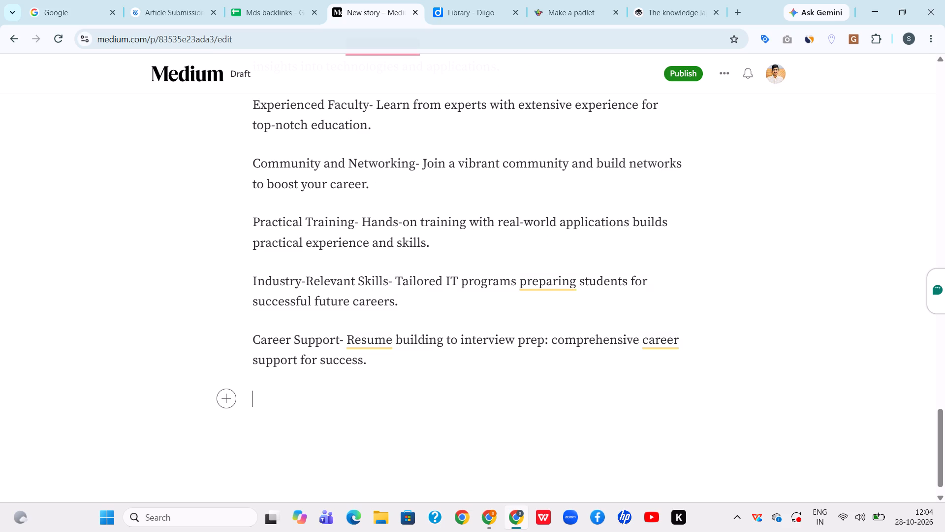
Switch to the IT Campus Guru website window and open the site's home page.
click(501, 522)
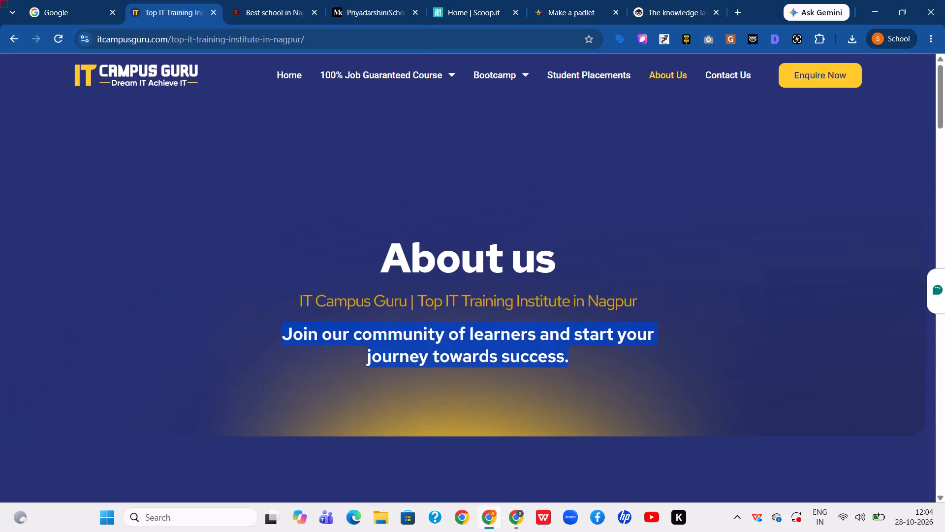
key(ctrl+c)
click(494, 260)
key(Page_Up)
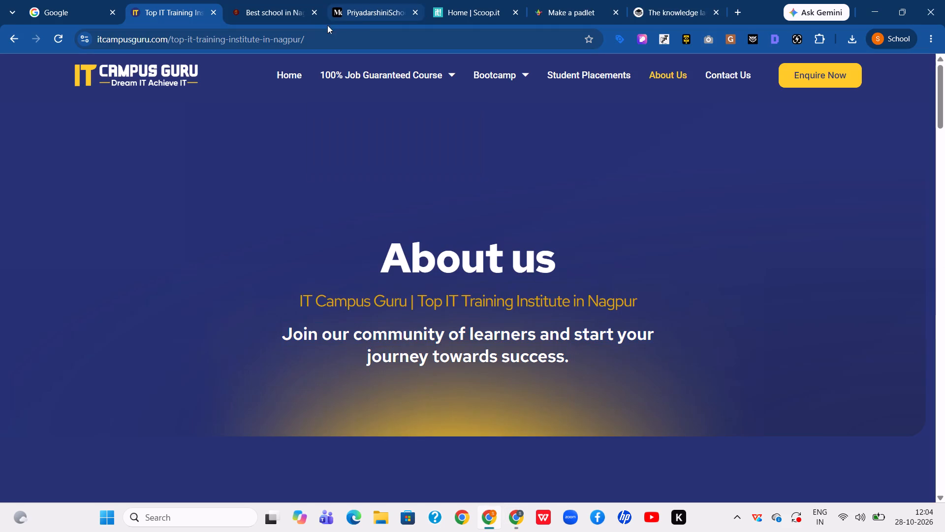
click(287, 71)
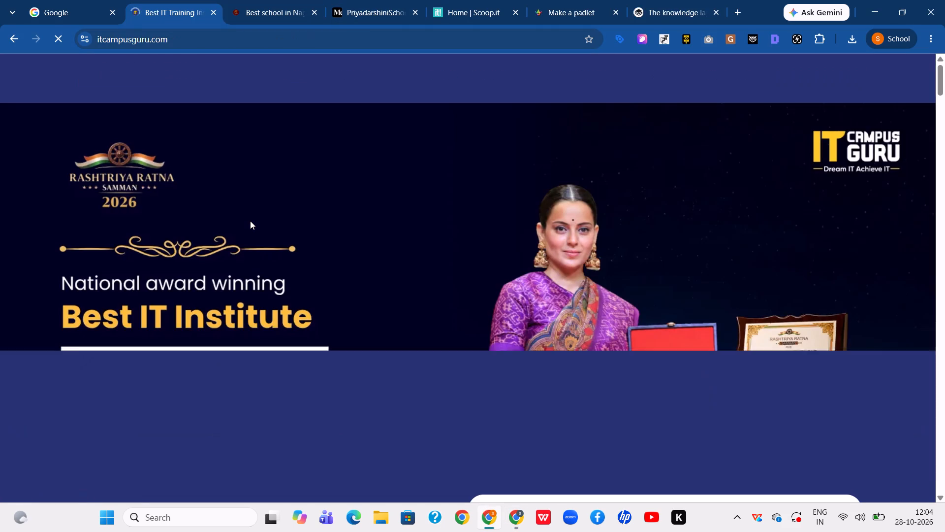
Select the home page's Training & Placement Process section from its heading through Step 7, and return to the Medium story.
key(Page_Down)
key(Page_Down)
key(Page_Down)
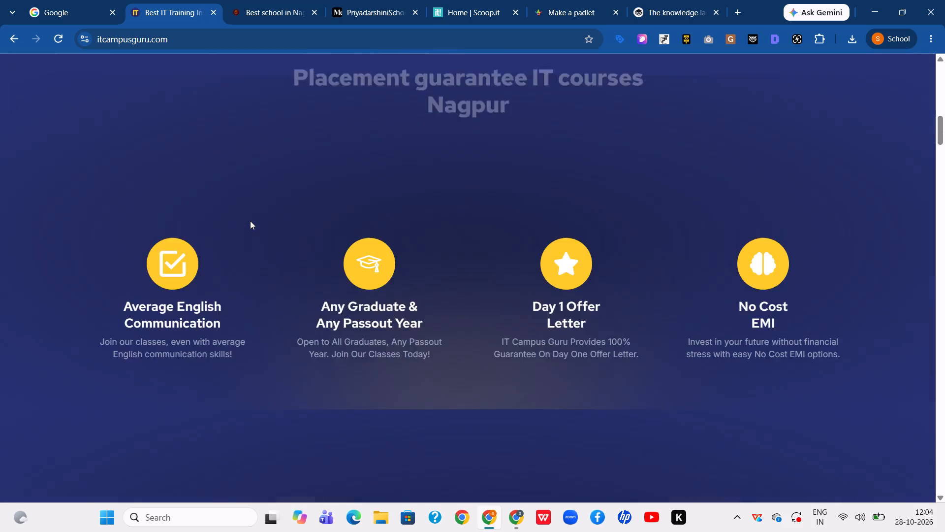
key(Page_Down)
key(Page_Down)
key(Page_Down)
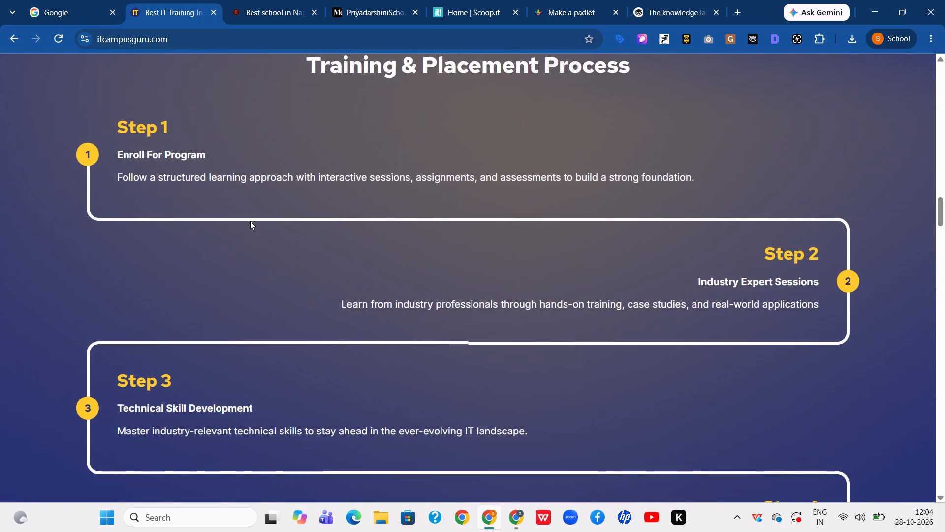
scroll(250, 221, up, 1)
double_click(455, 127)
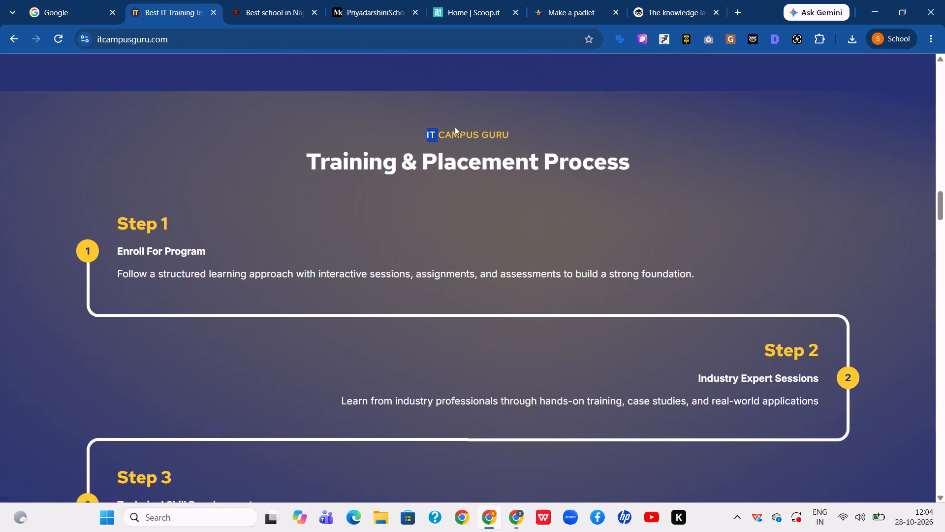
drag(455, 127, 506, 319)
key(Page_Down)
key(Page_Down)
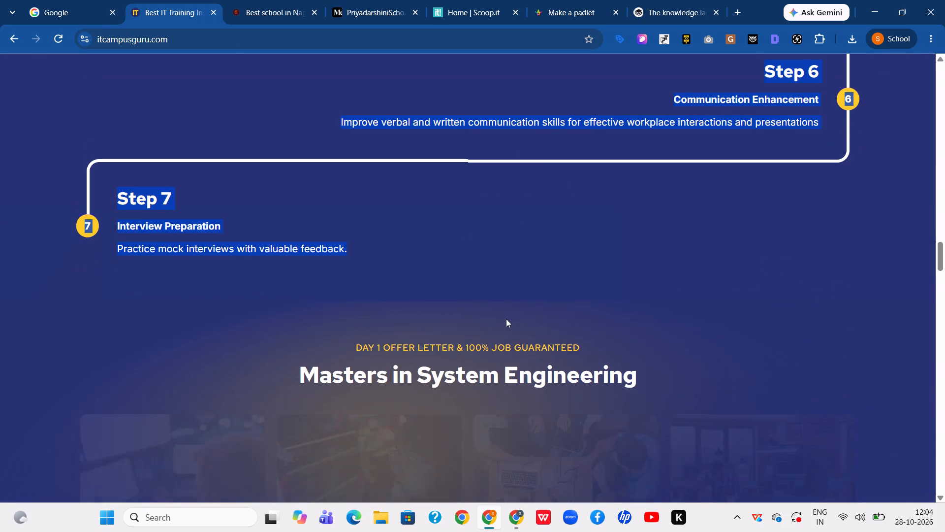
drag(506, 319, 429, 247)
click(503, 524)
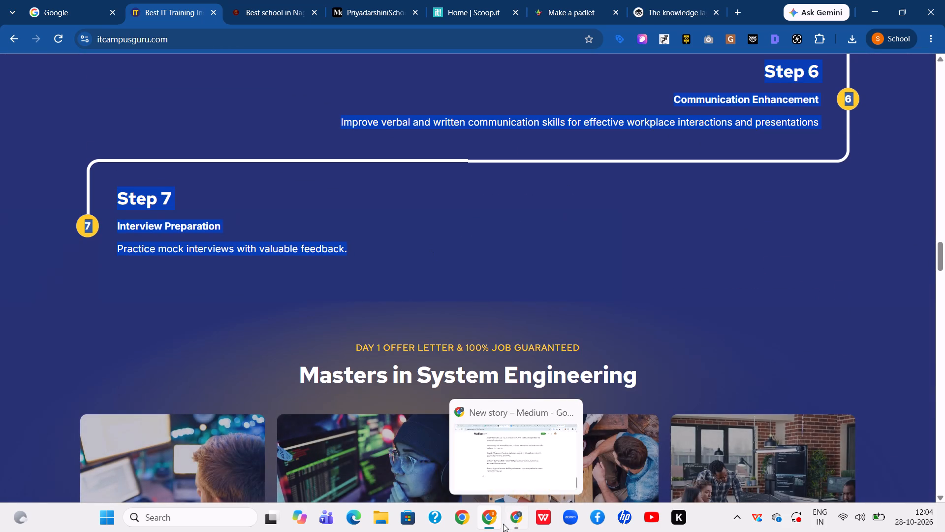
key(ctrl+v)
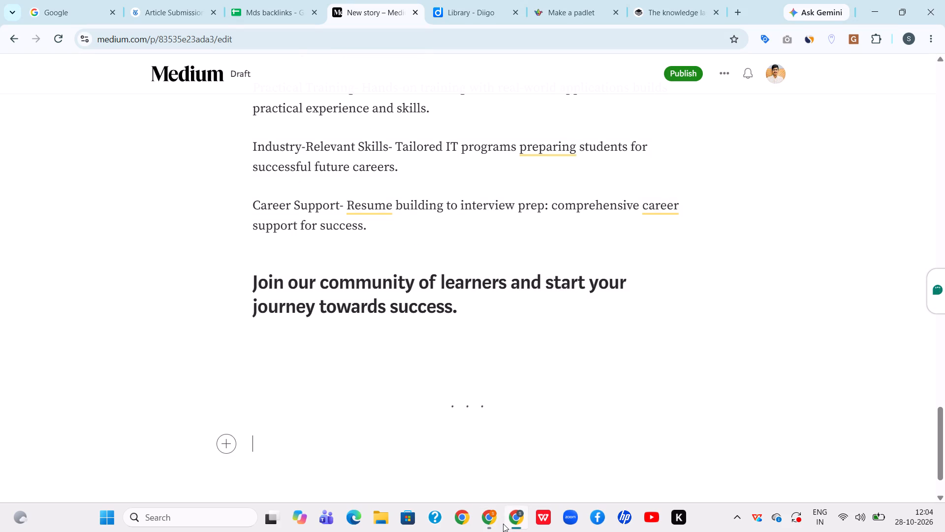
Delete the separator and the empty paragraph after the closing "Join our community of learners" heading in the Medium story.
key(BackSpace)
key(BackSpace)
key(BackSpace)
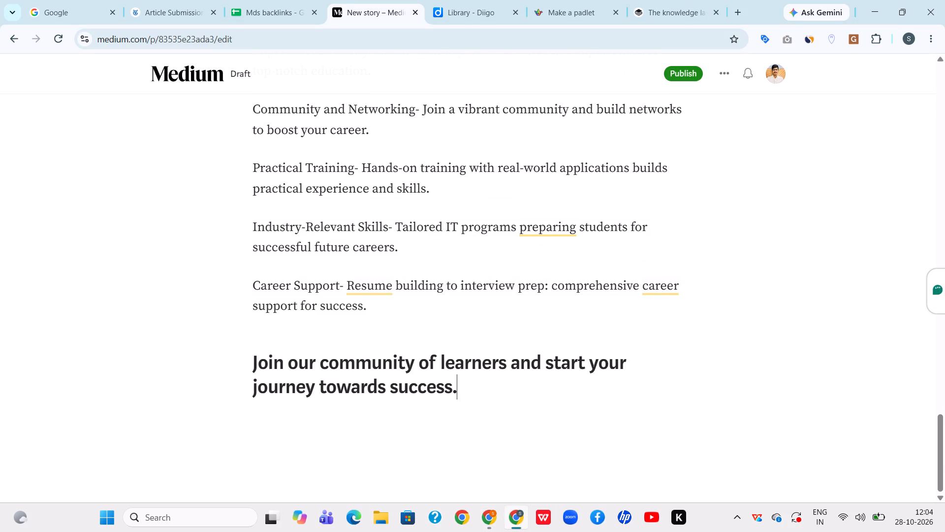
Switch to the IT Campus Guru website window and copy the home page's web address.
scroll(444, 411, up, 16)
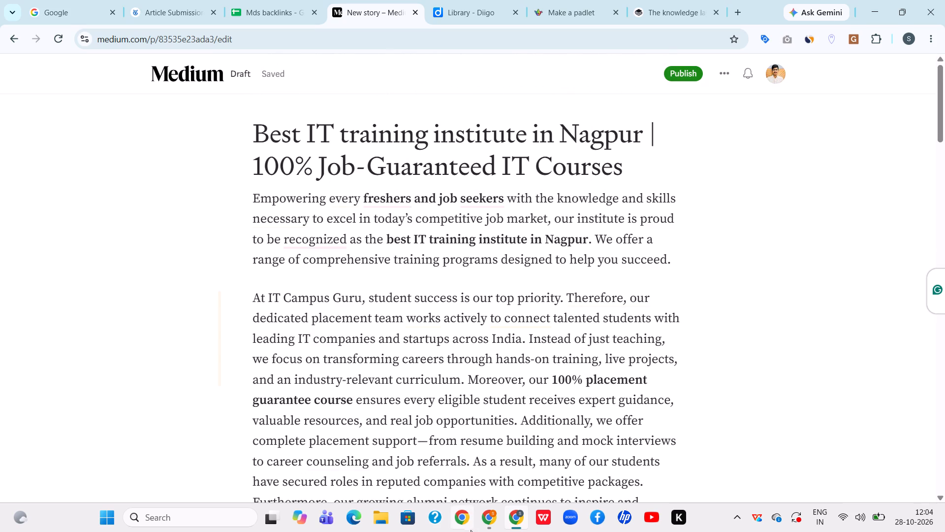
click(490, 531)
click(130, 323)
key(Page_Up)
key(Page_Up)
key(Page_Up)
key(Page_Up)
key(Page_Up)
key(Page_Up)
key(Page_Up)
key(Page_Up)
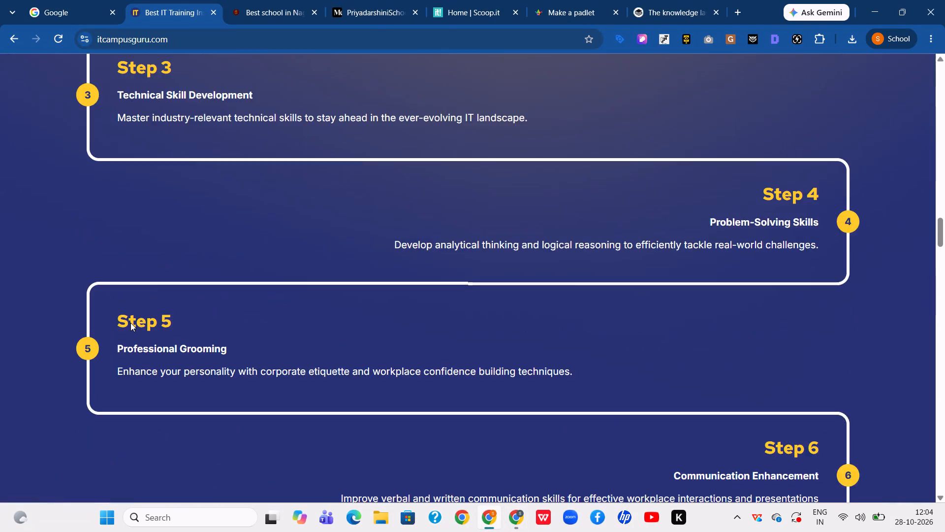
key(Page_Down)
scroll(130, 323, down, 1)
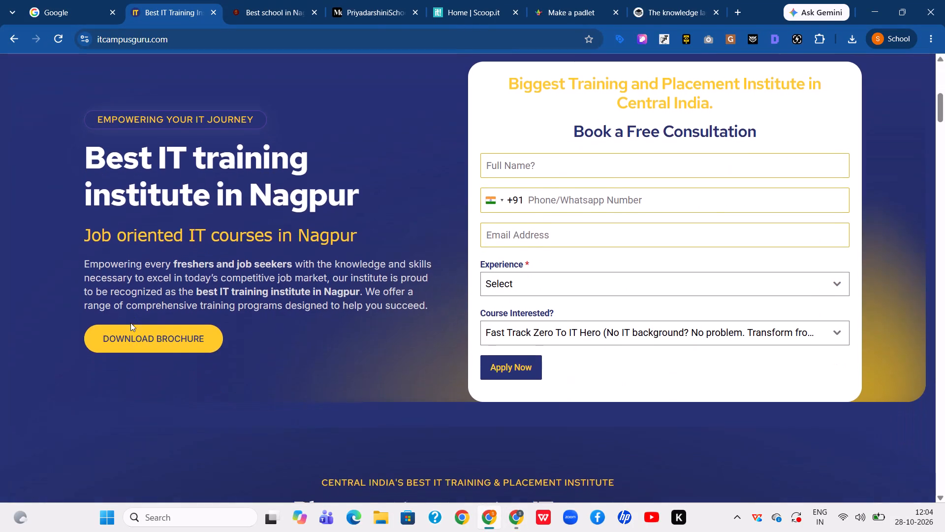
scroll(130, 323, down, 2)
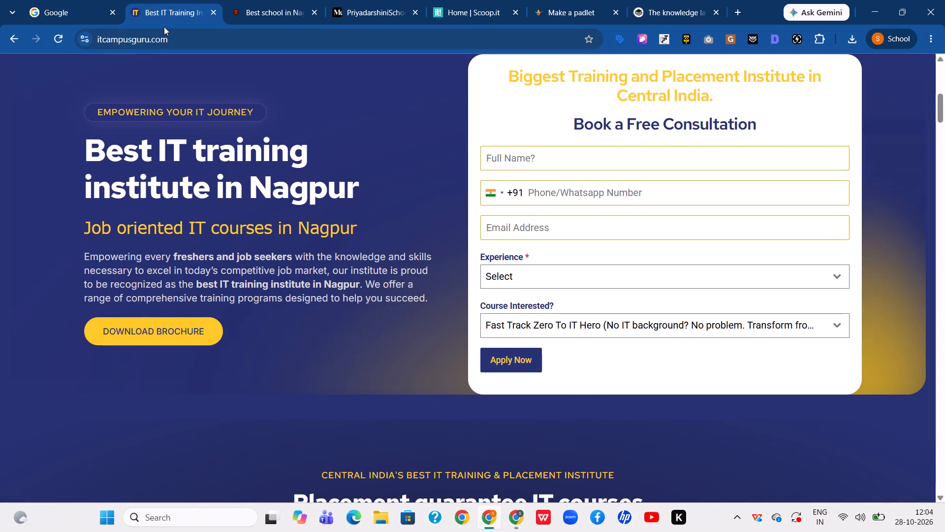
click(165, 33)
key(ctrl+c)
click(280, 204)
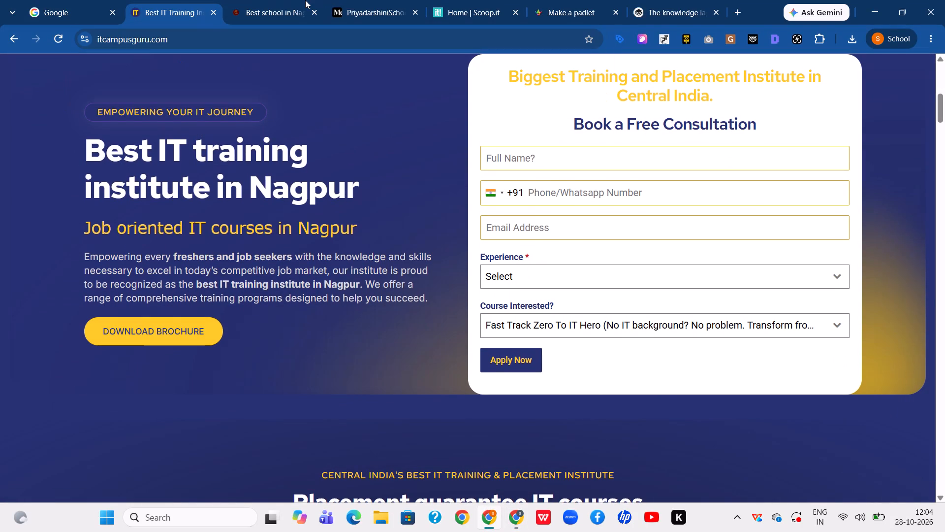
click(305, 0)
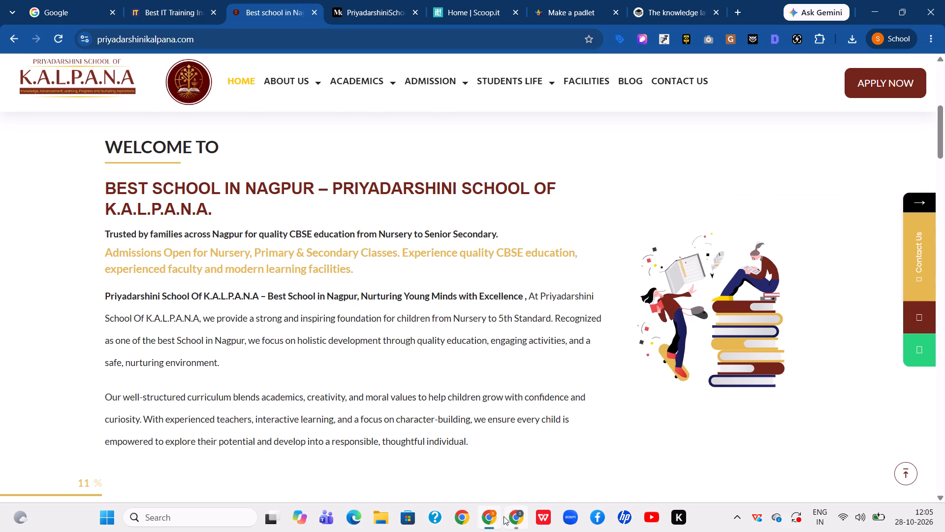
click(504, 516)
drag(384, 241, 590, 236)
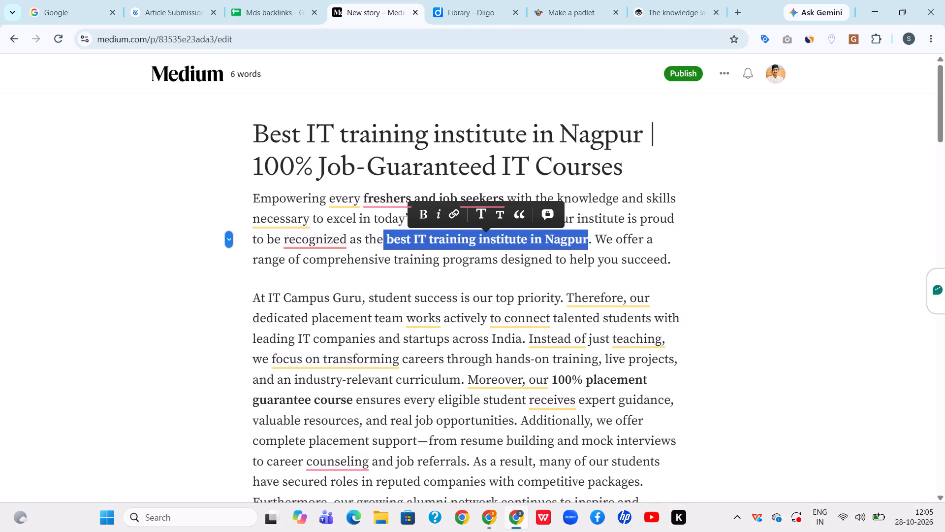
click(456, 218)
key(ctrl+v)
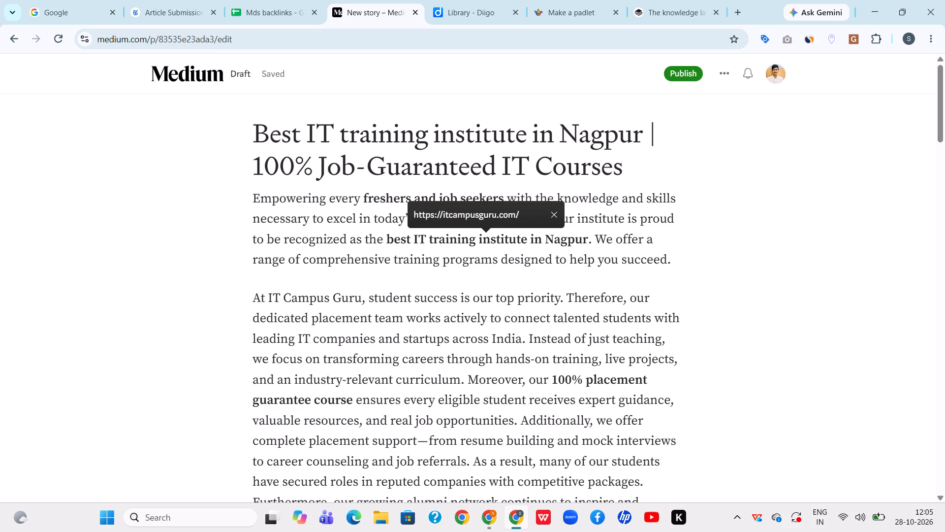
key(Return)
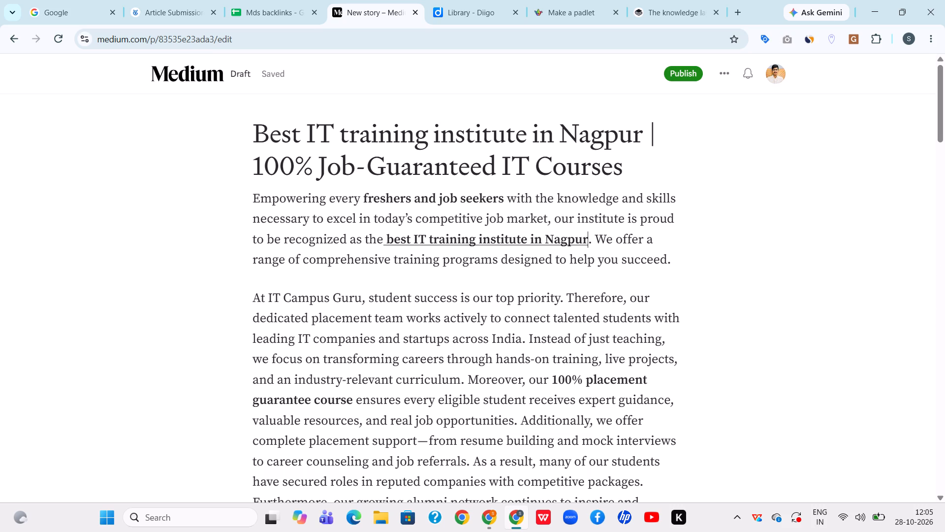
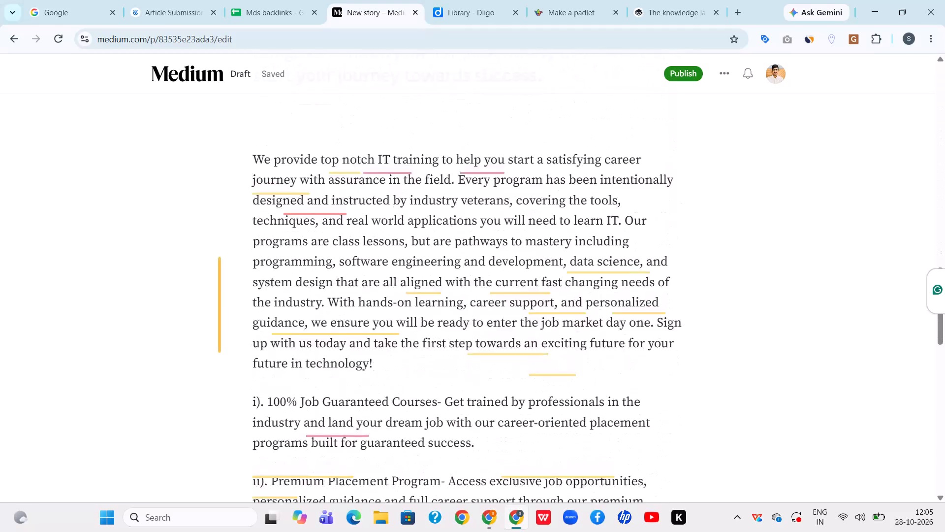
Start publishing the finished story from the draft editor.
scroll(512, 218, up, 19)
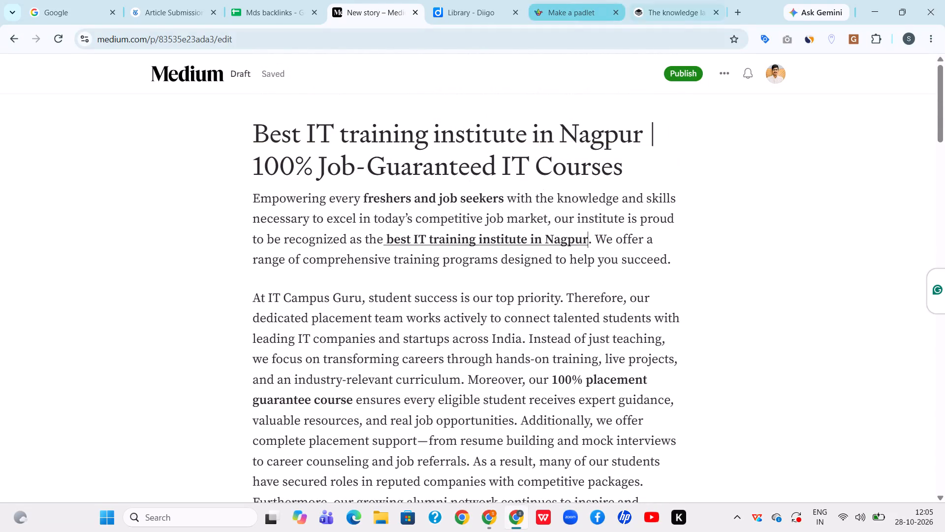
click(698, 71)
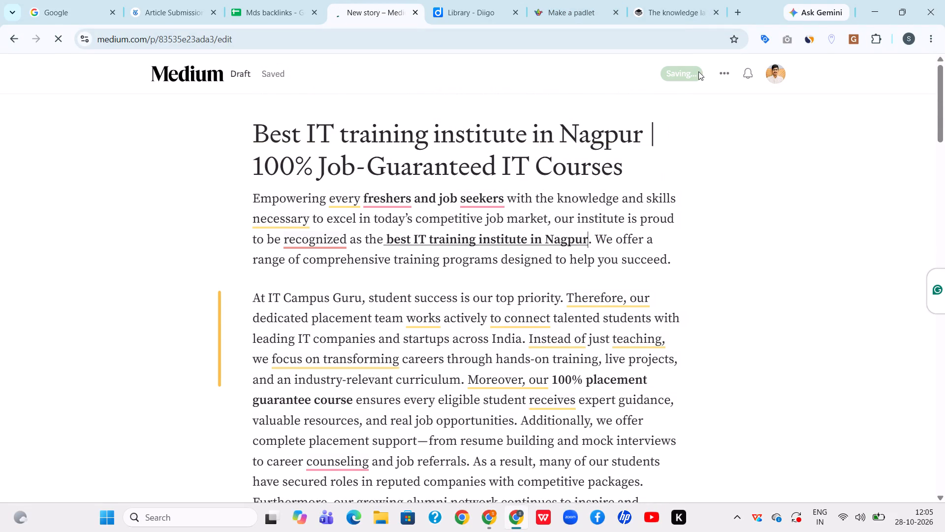
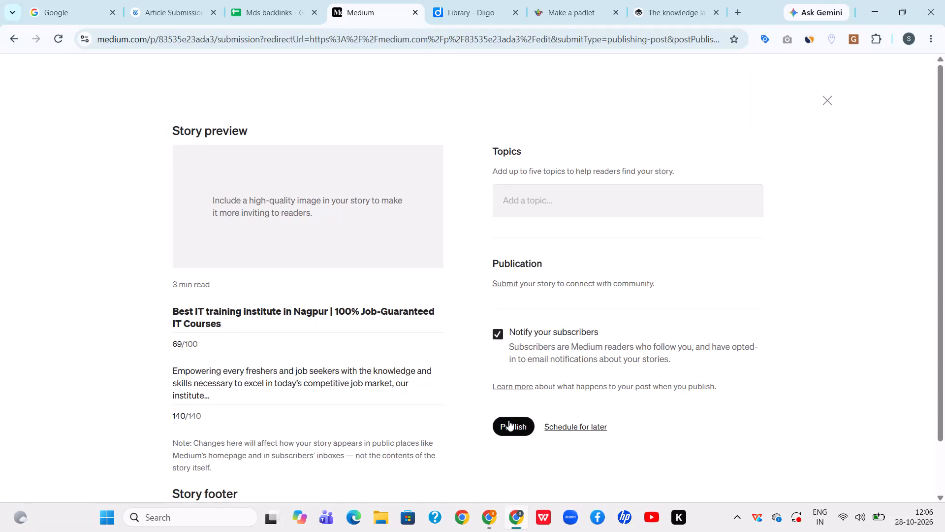
Publish the "Best IT training institute in Nagpur" story from its preview page.
click(508, 419)
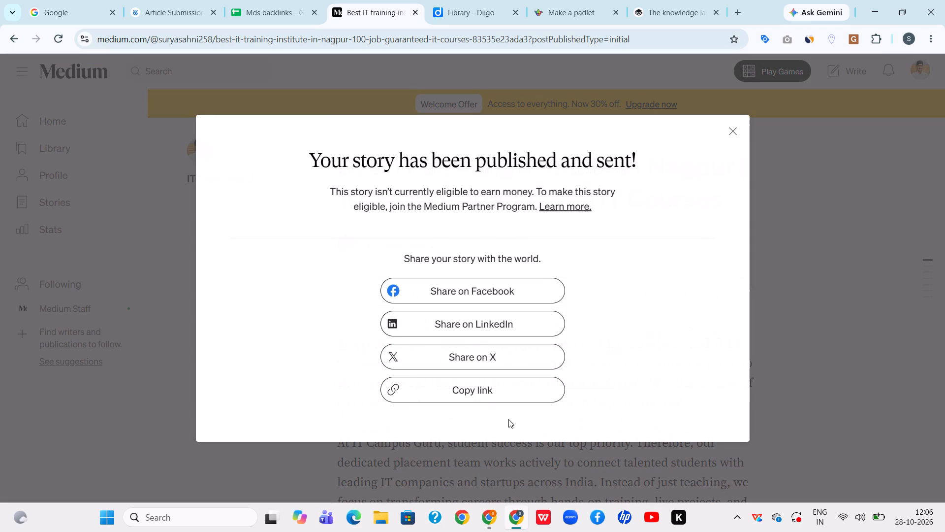
Copy the published story's link and record it in cell H3408 of the Mds backlinks spreadsheet's Surya sheet.
click(455, 385)
click(281, 0)
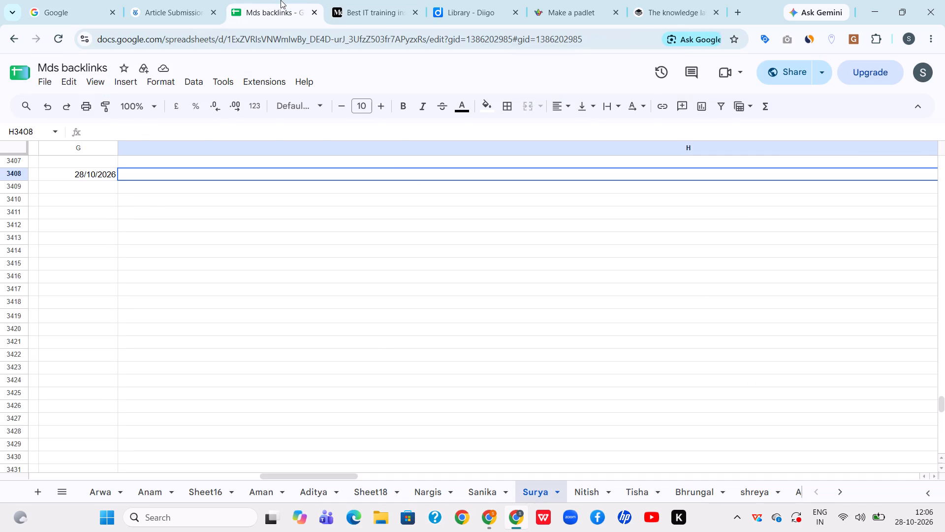
key(ctrl+v)
click(241, 194)
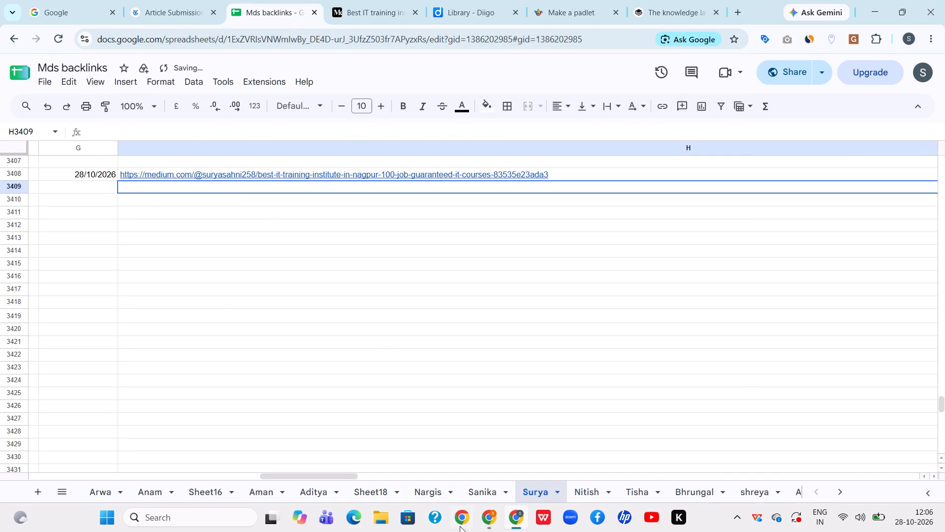
Bring up the IT Campus Guru homepage in the other browser window.
click(499, 525)
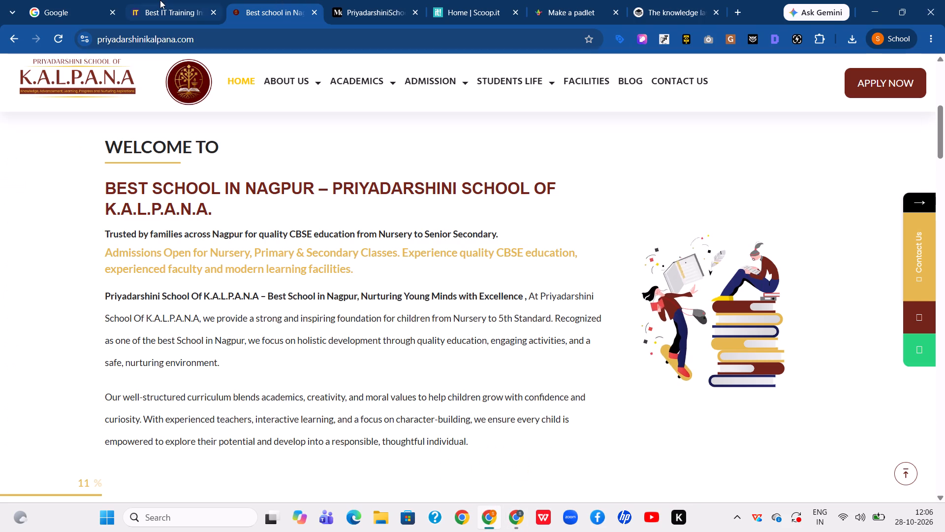
click(160, 0)
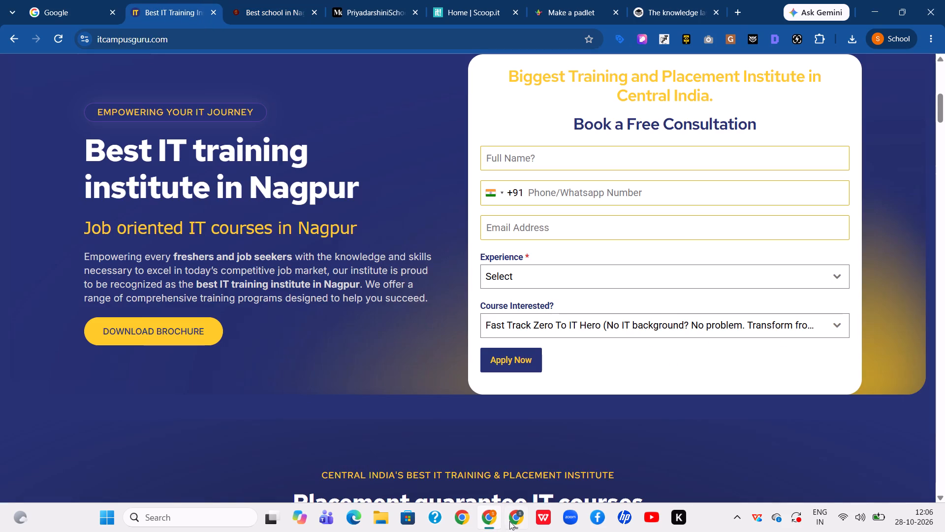
Return to the first browser window, close the published Medium story and start a new note in the Diigo library.
click(509, 521)
click(441, 0)
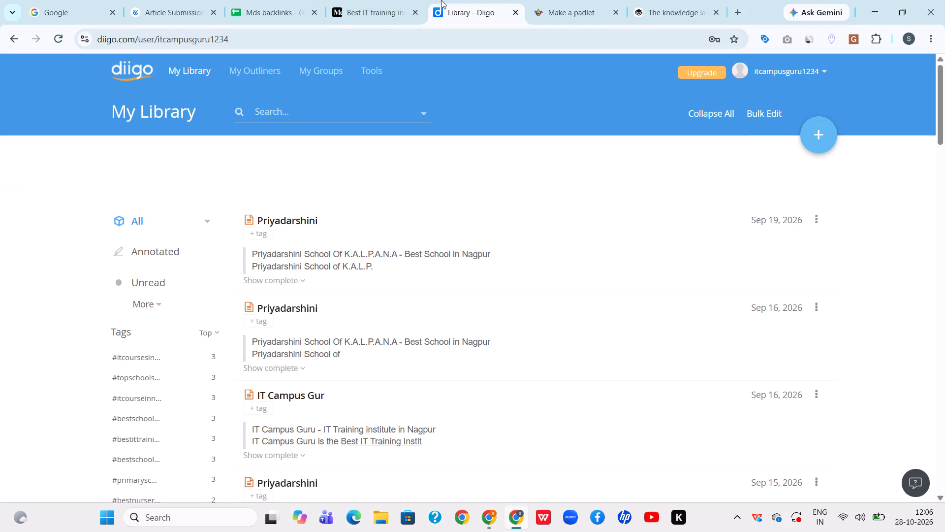
click(412, 15)
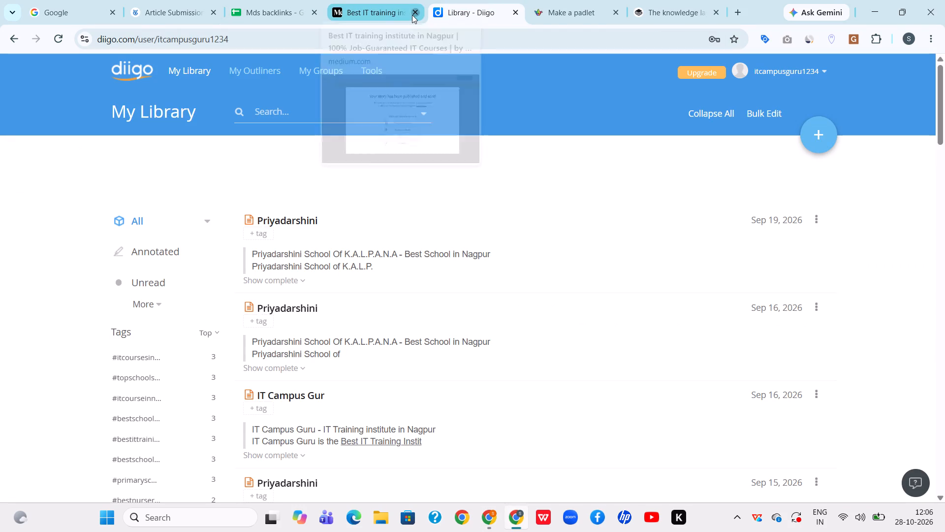
click(826, 139)
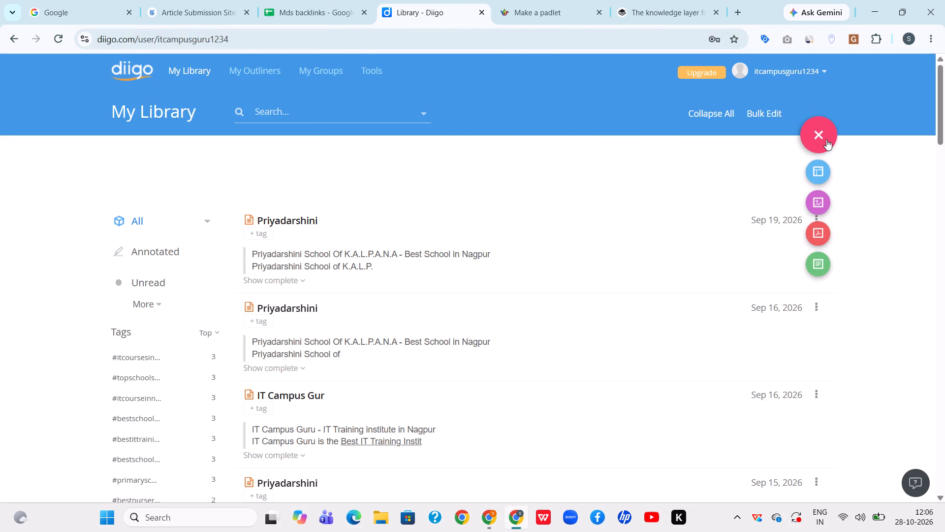
click(816, 263)
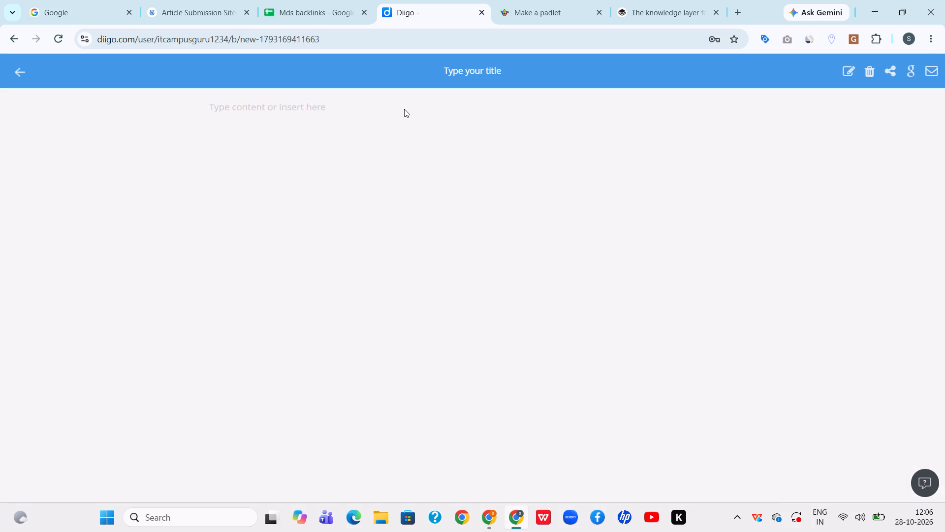
click(405, 108)
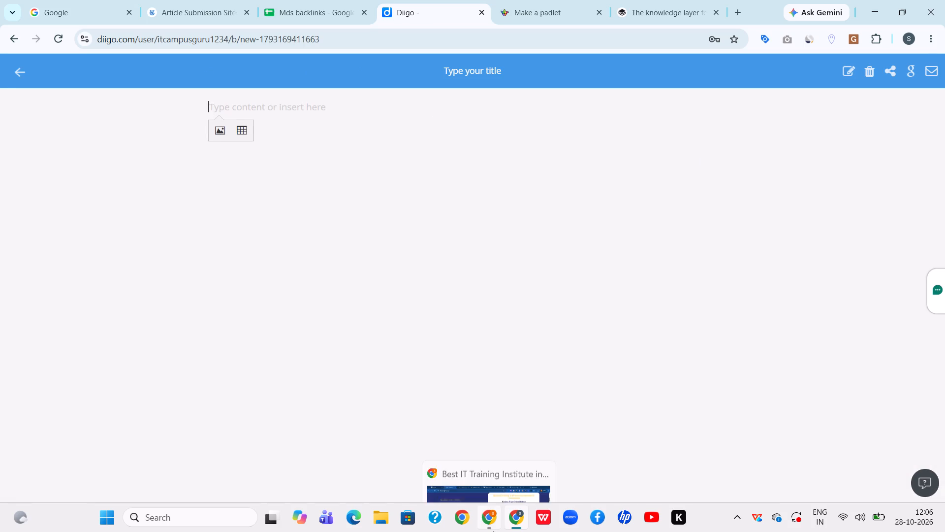
Copy the homepage heading "Best IT training institute in Nagpur" into the Diigo note, leaving the homepage's intro paragraph selected.
click(493, 531)
triple_click(216, 165)
click(216, 165)
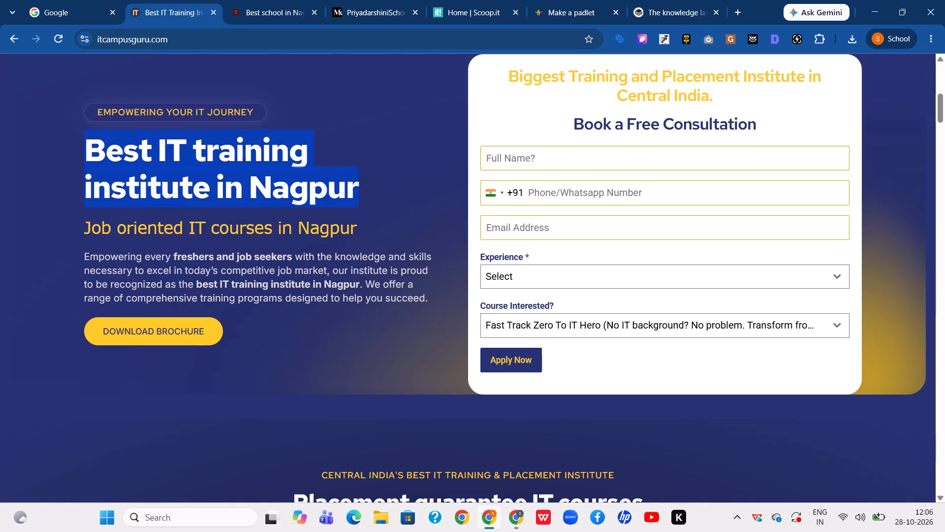
key(ctrl+c)
triple_click(283, 297)
click(283, 297)
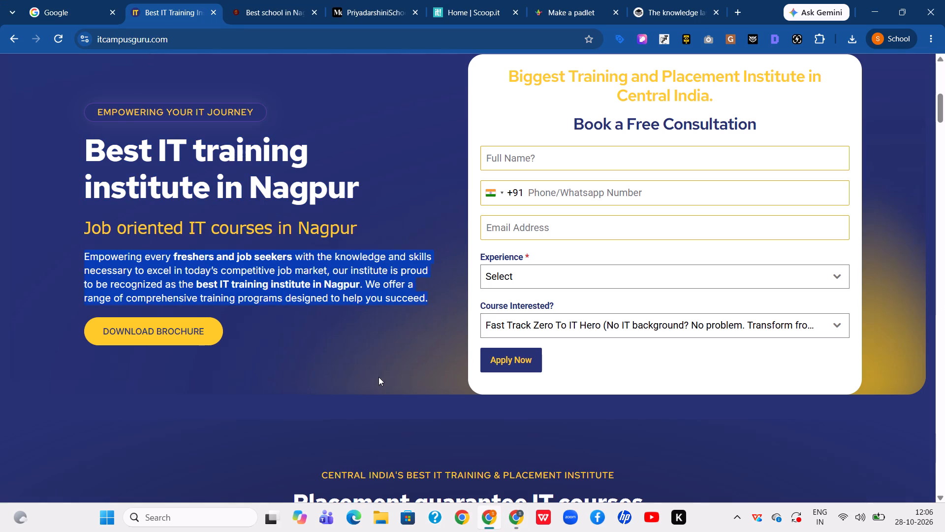
click(508, 520)
key(ctrl+v)
key(Return)
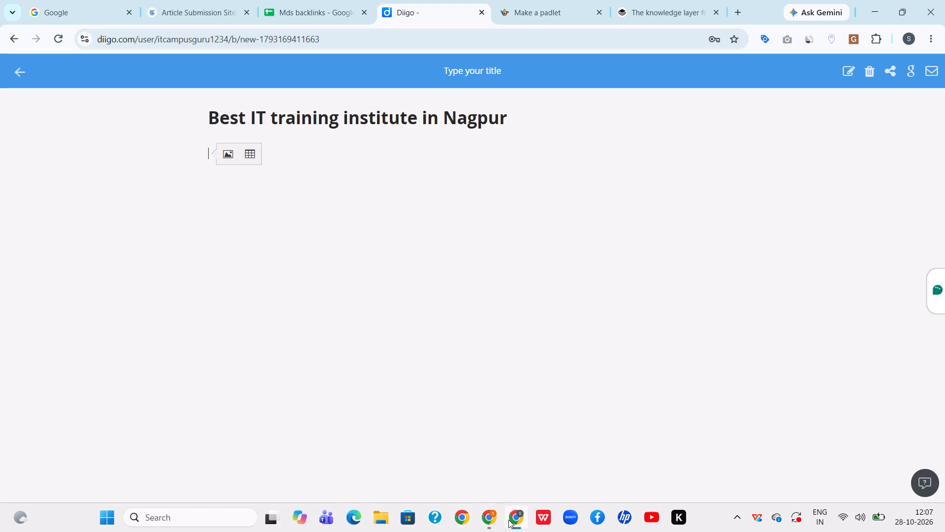
Extend the note's heading with "| 100% Job-Guaranteed IT Courses" and start a new line below it.
key(BackSpace)
key(BackSpace)
key(space)
key(BackSpace)
key(BackSpace)
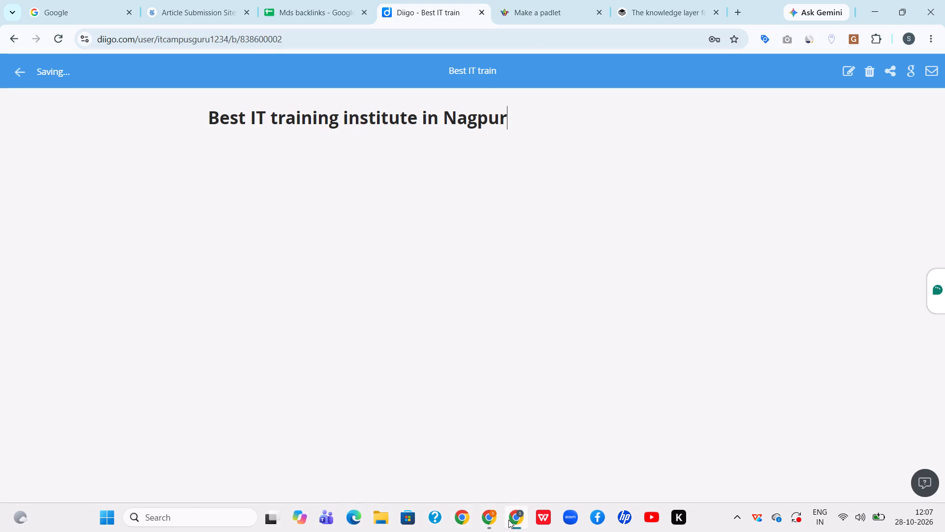
key(space)
text(| 100% Job-Guaranteed)
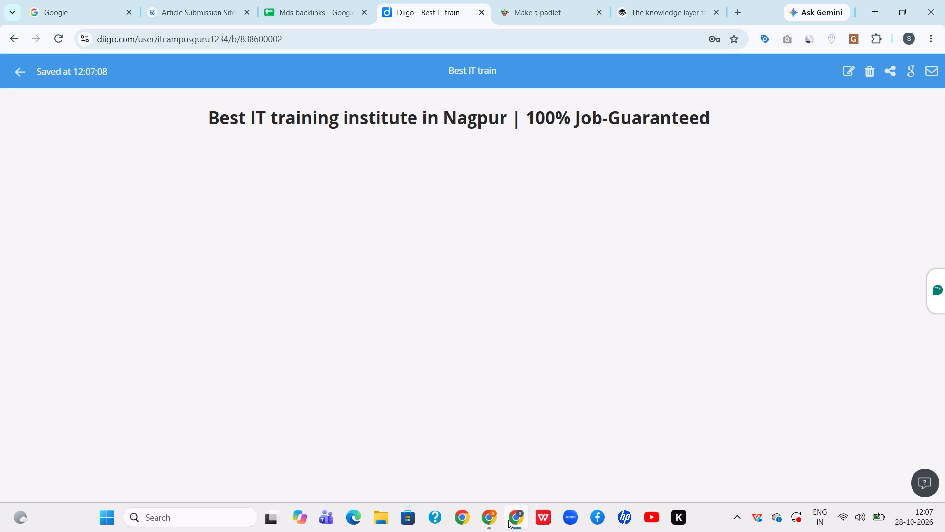
key(space)
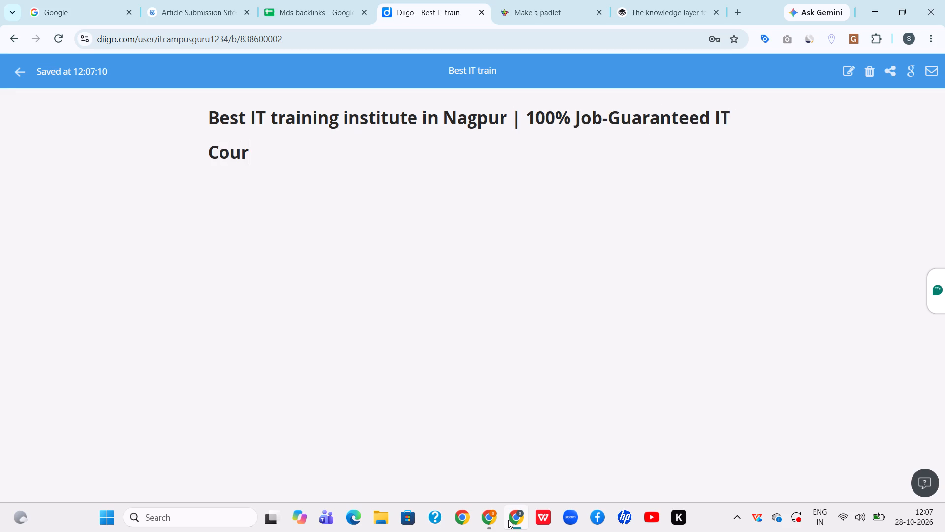
key(Return)
key(Return)
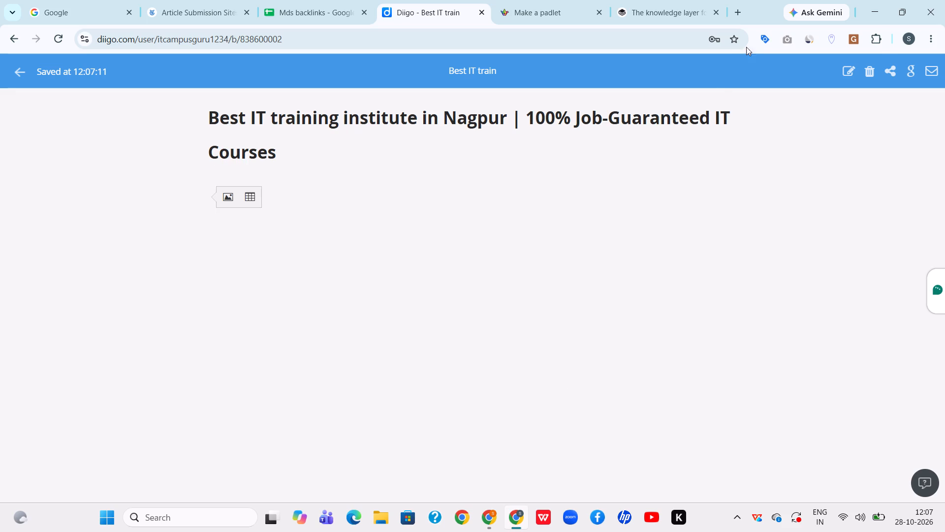
Open the Scoop.it site in a new browser tab.
click(741, 4)
text(scoo)
key(Return)
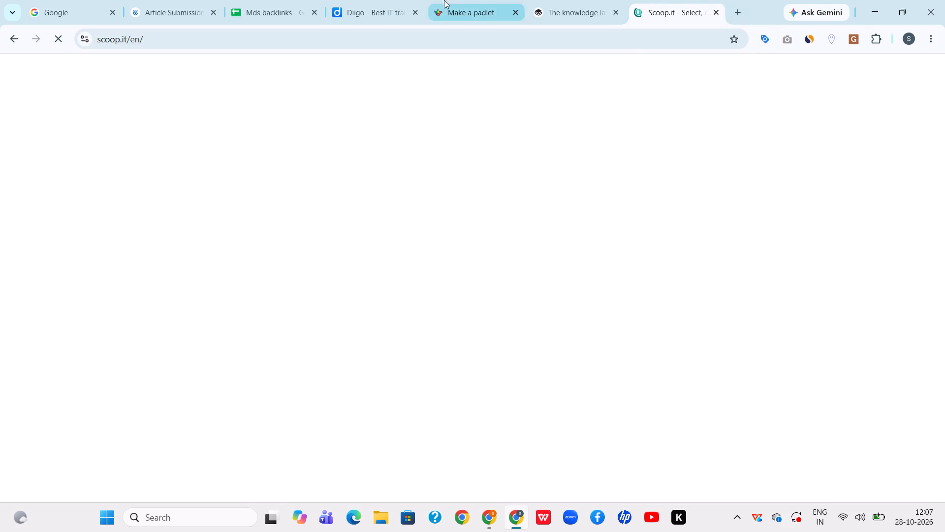
Return to the Diigo note, switch to the IT Campus Guru homepage and copy its "Empowering every freshers and job seekers" paragraph.
click(349, 0)
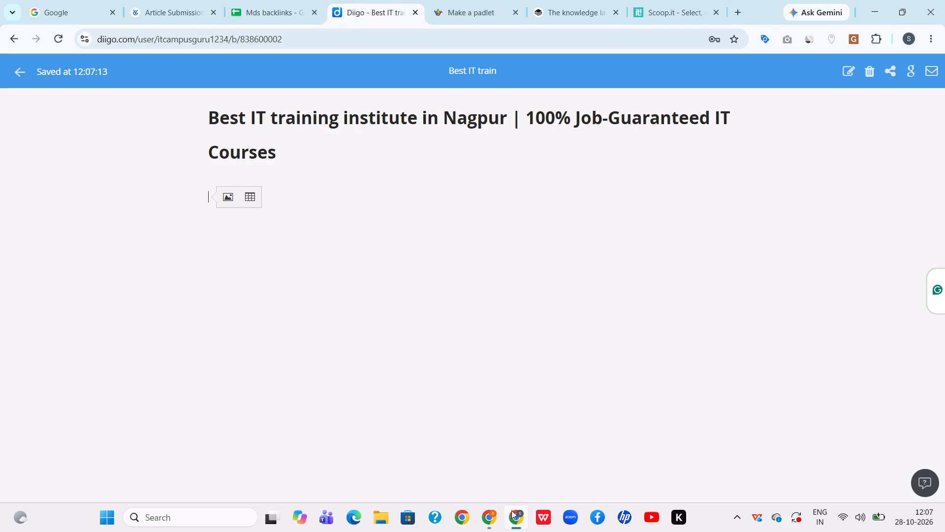
click(492, 520)
key(ctrl+c)
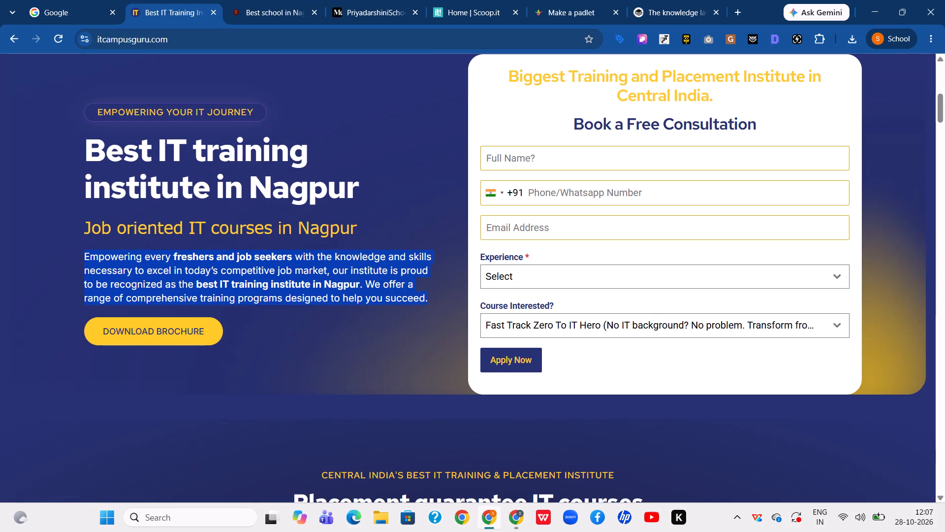
Select the homepage's Training & Placement Process section, from the IT Campus Guru label through Step 7.
click(342, 303)
key(Page_Down)
key(Page_Down)
key(Page_Down)
key(Page_Down)
key(Page_Down)
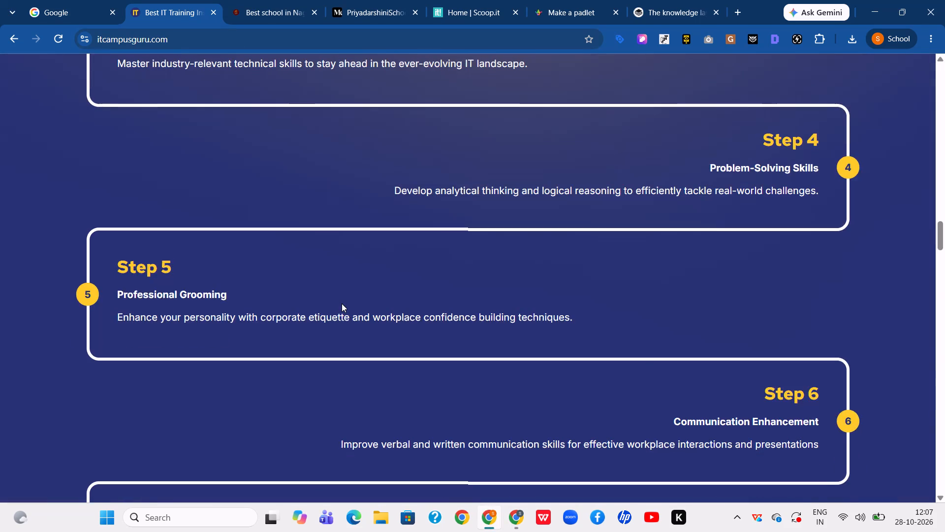
scroll(342, 303, up, 6)
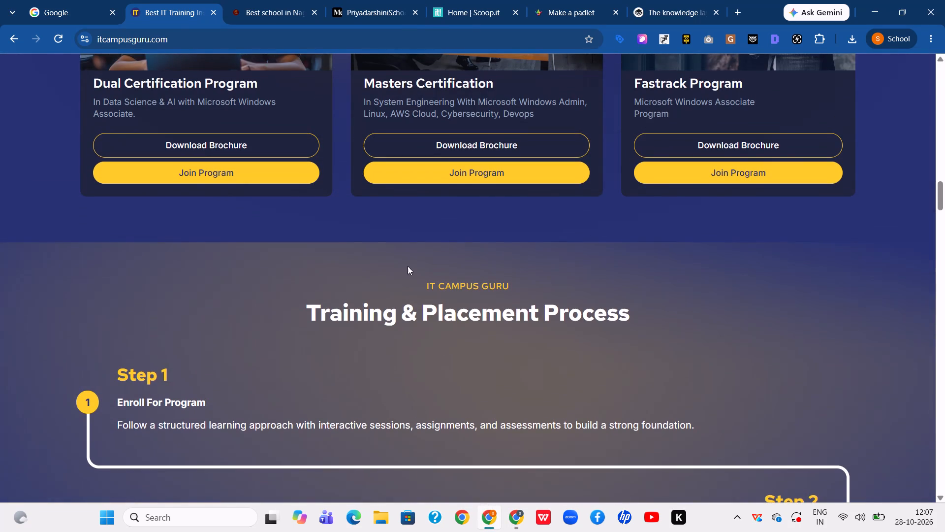
double_click(435, 284)
drag(435, 284, 453, 406)
key(Page_Down)
key(Page_Down)
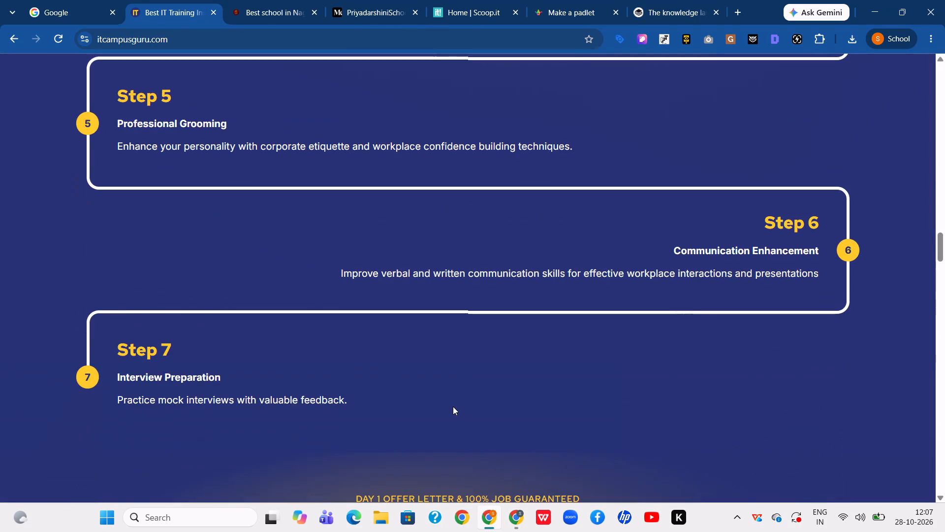
drag(453, 406, 346, 428)
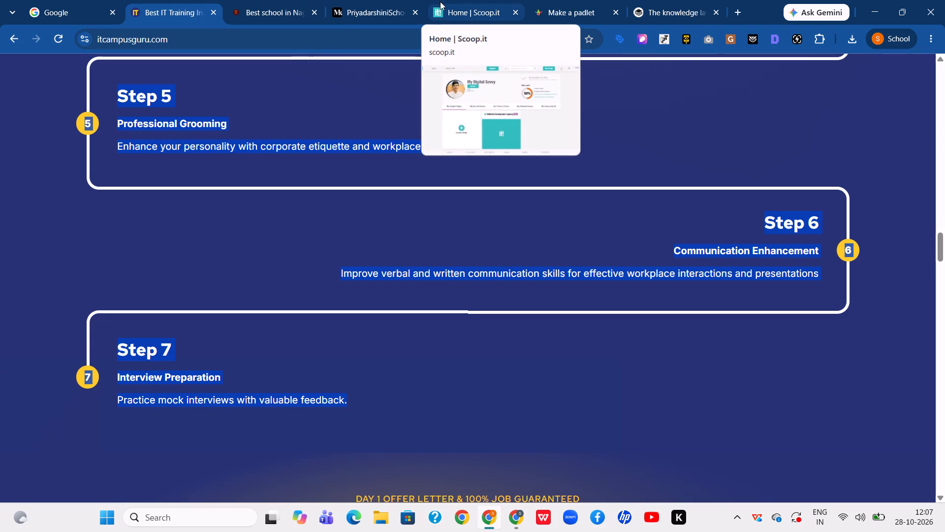
Paste the copied intro paragraph below the Diigo note's heading and start a new line.
click(513, 531)
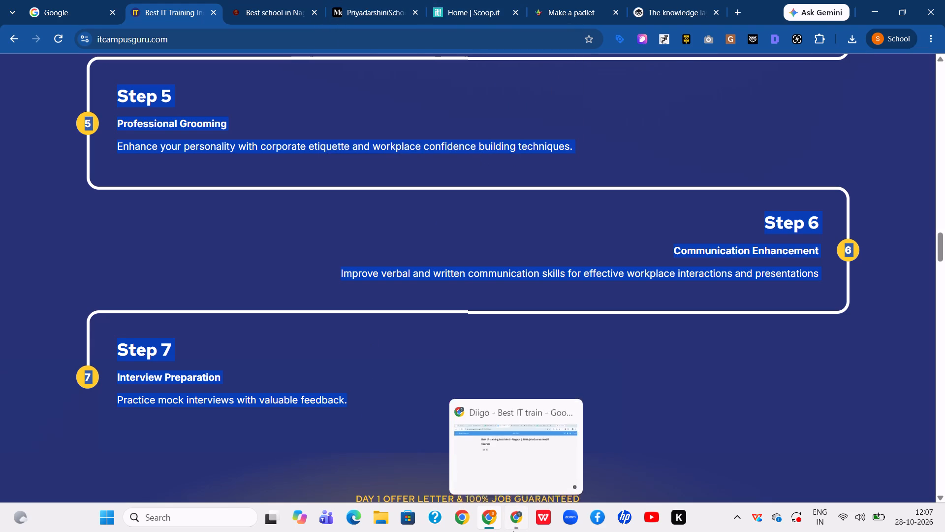
key(ctrl+v)
key(Return)
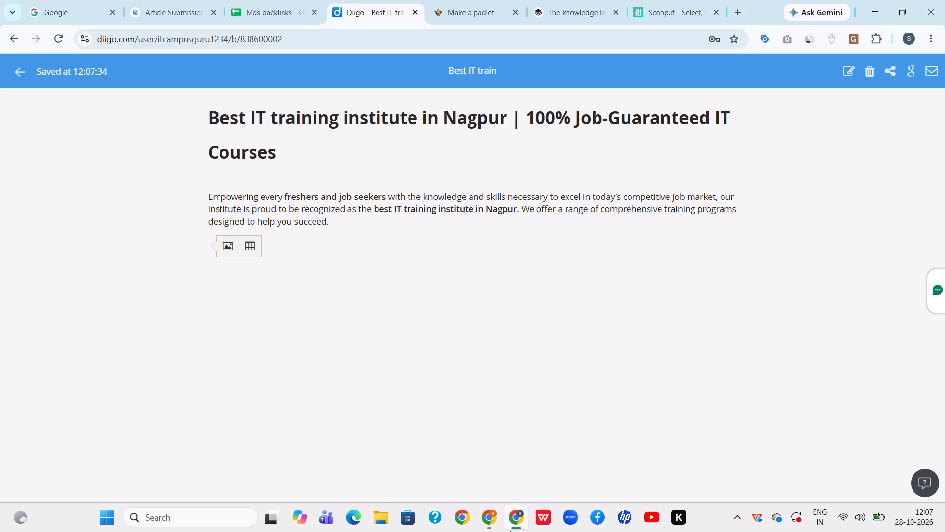
Copy the selected Training & Placement Process section from the IT Campus Guru homepage.
click(496, 525)
key(ctrl+c)
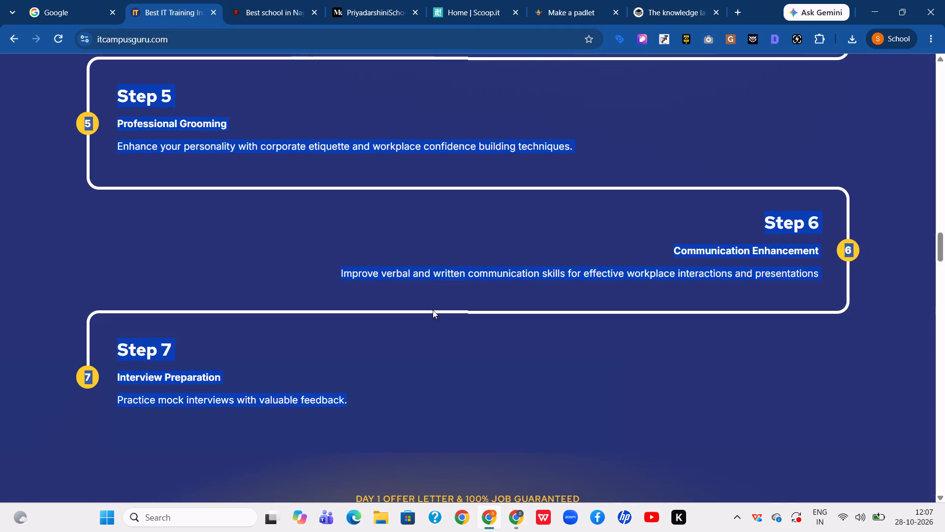
Open the site's Student Placements page and go to the paragraph under "# Offer letter mil gya" to select it.
click(429, 304)
key(Page_Up)
key(Page_Up)
key(Page_Up)
key(Page_Up)
key(Page_Up)
key(Page_Up)
key(Page_Up)
key(Page_Up)
key(Page_Up)
key(Page_Up)
key(Page_Up)
key(Page_Up)
key(Page_Up)
key(Page_Up)
key(Page_Up)
key(Page_Up)
key(Page_Up)
key(Page_Up)
key(Page_Up)
key(Page_Up)
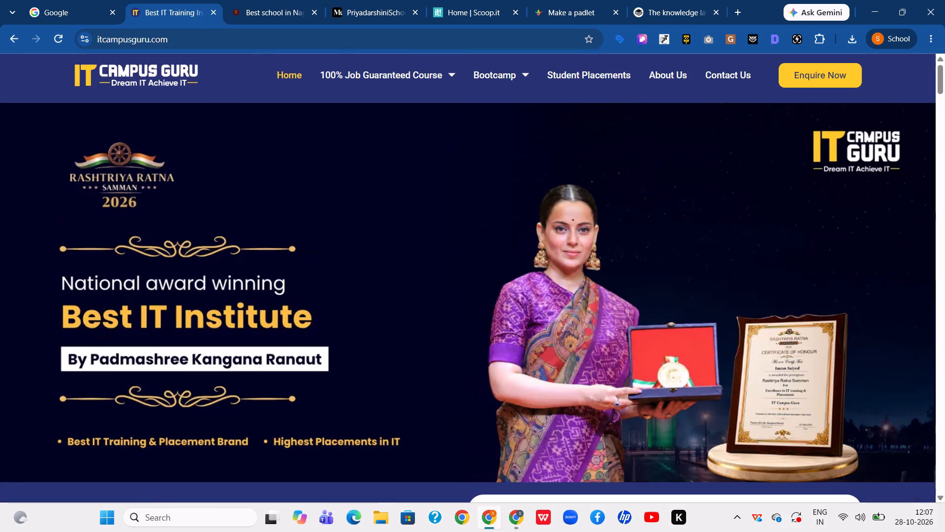
click(593, 71)
key(Page_Down)
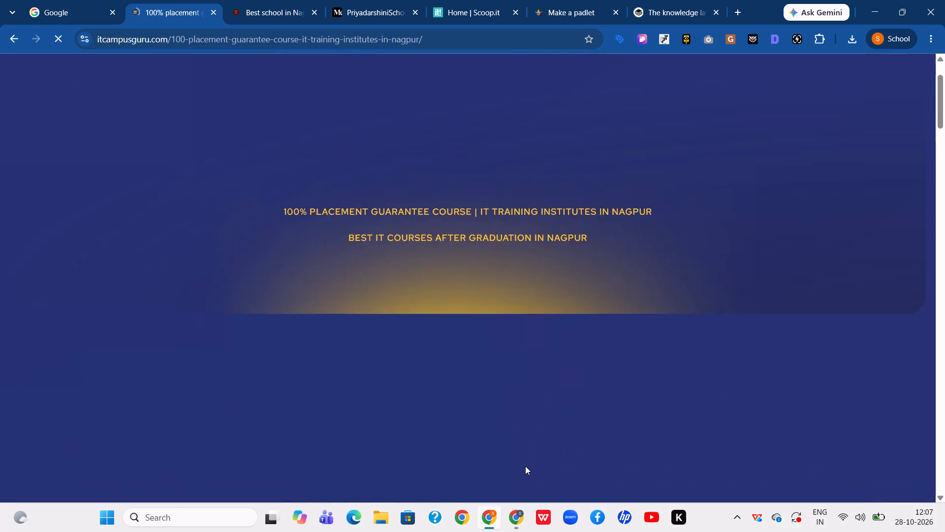
triple_click(461, 218)
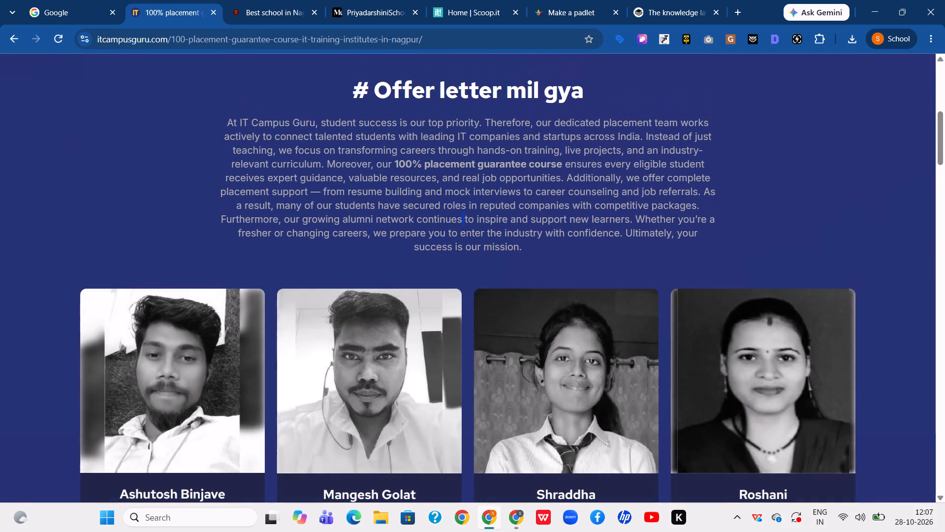
Paste the Training & Placement Process section below the intro paragraph in the Diigo note.
click(510, 521)
key(ctrl+v)
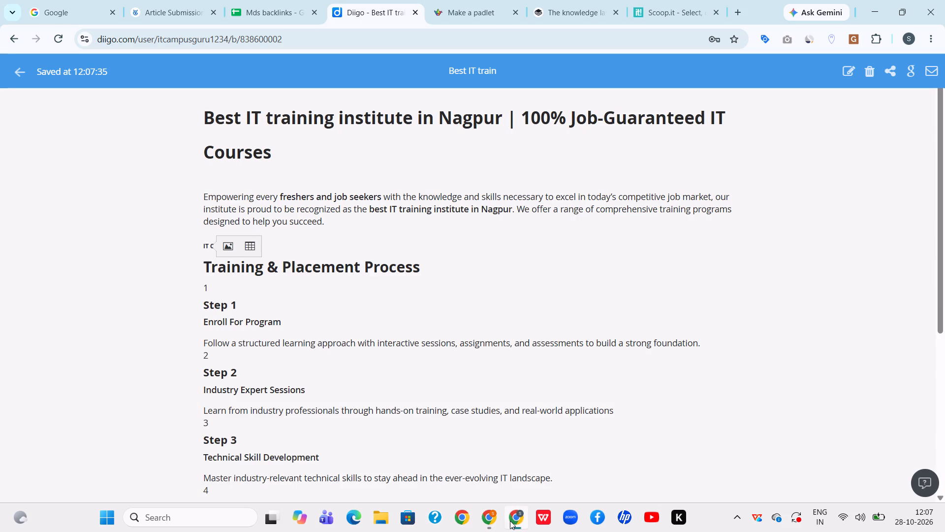
Join the "IT Campus Guru" and "Training & Placement Process" lines into one line separated by a space.
click(204, 263)
key(BackSpace)
key(space)
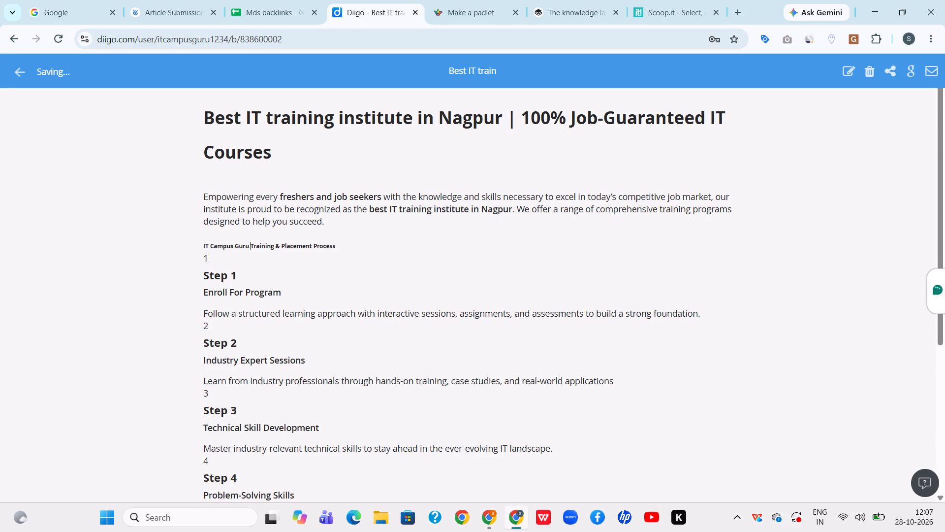
Format the selected text from the "IT Campus Guru Training & Placement Process" line through the Step 1 description as H3.
triple_click(250, 247)
click(250, 247)
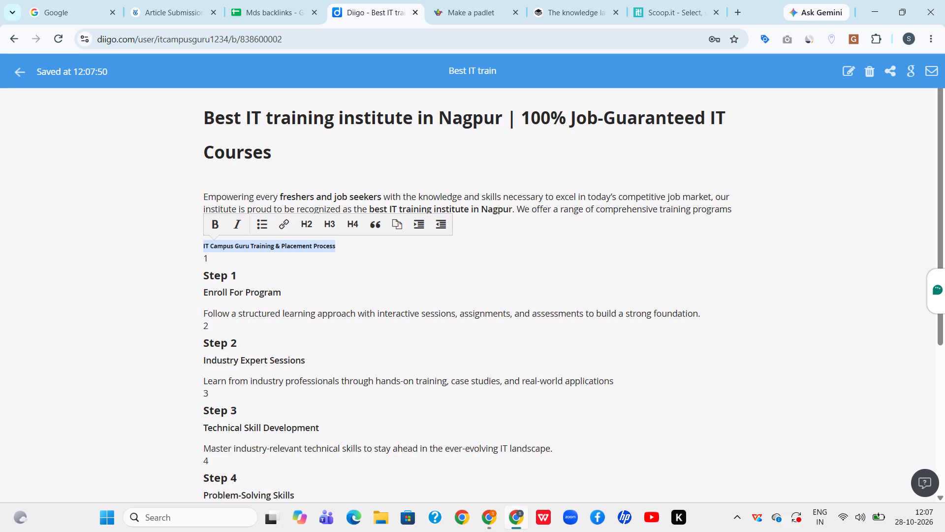
click(300, 221)
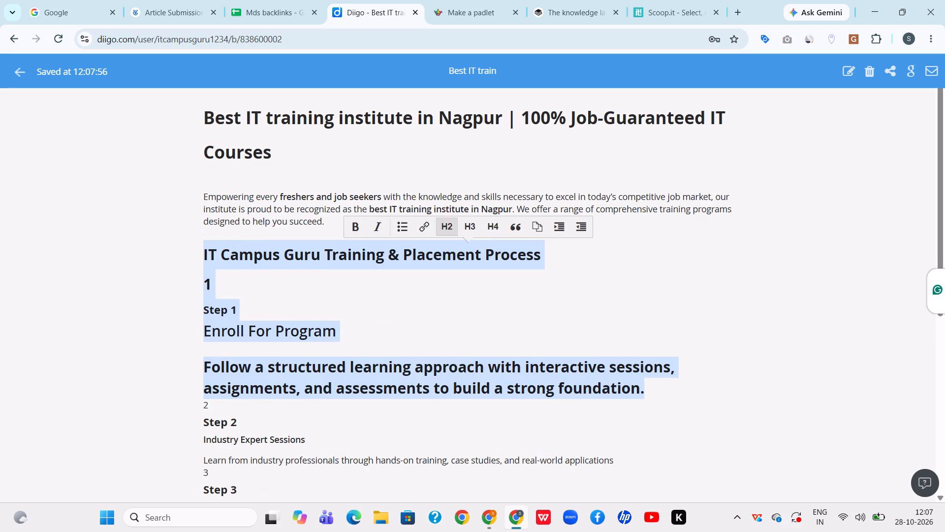
click(467, 226)
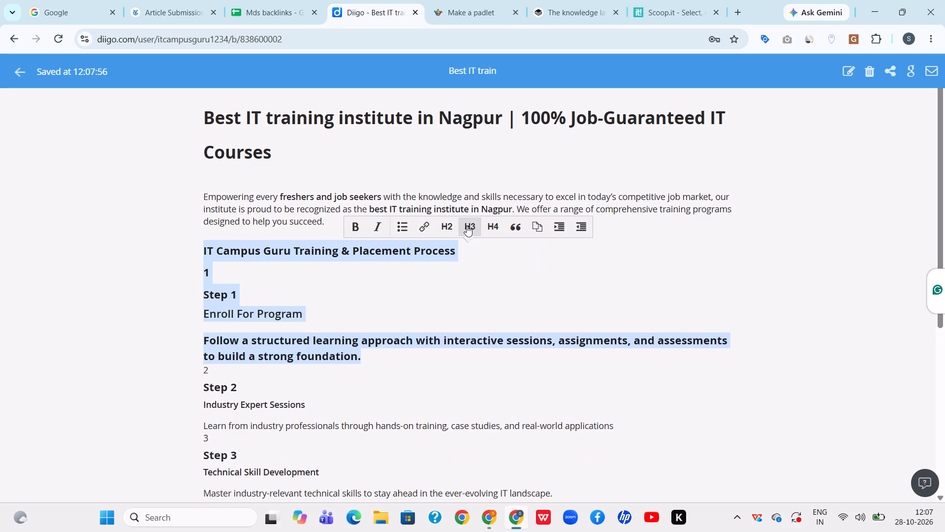
Change the selected text, from the Training & Placement Process line through the Step 1 description, to H4.
click(484, 228)
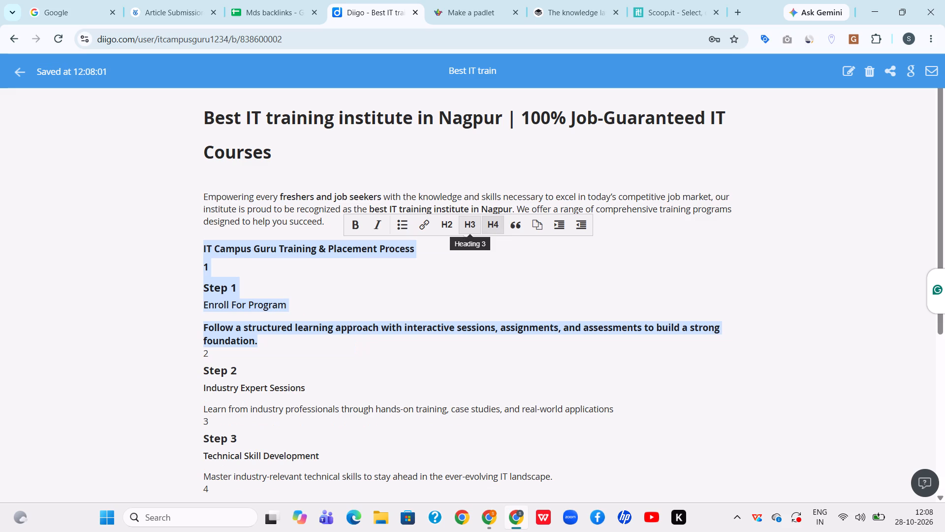
Delete the stray numbers 1 and 2 above the Step 1 and Step 2 headings.
click(314, 274)
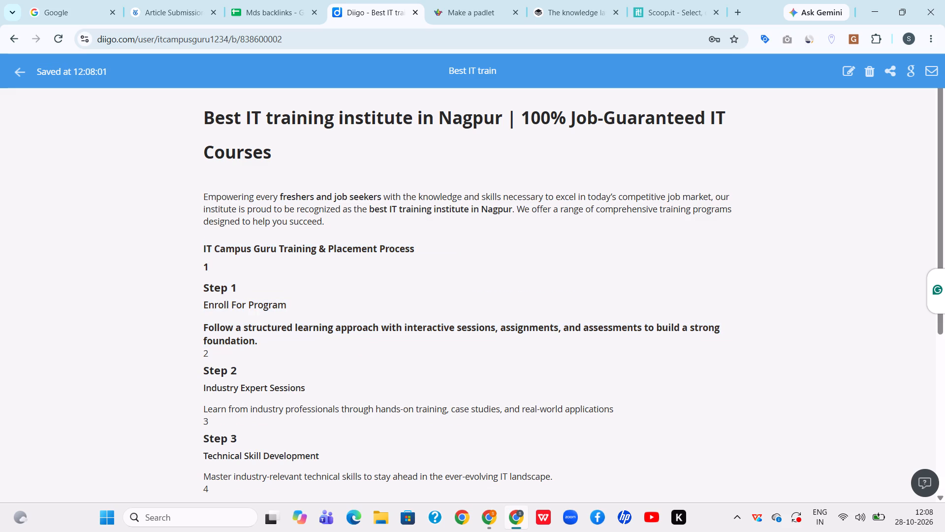
key(BackSpace)
click(213, 356)
key(BackSpace)
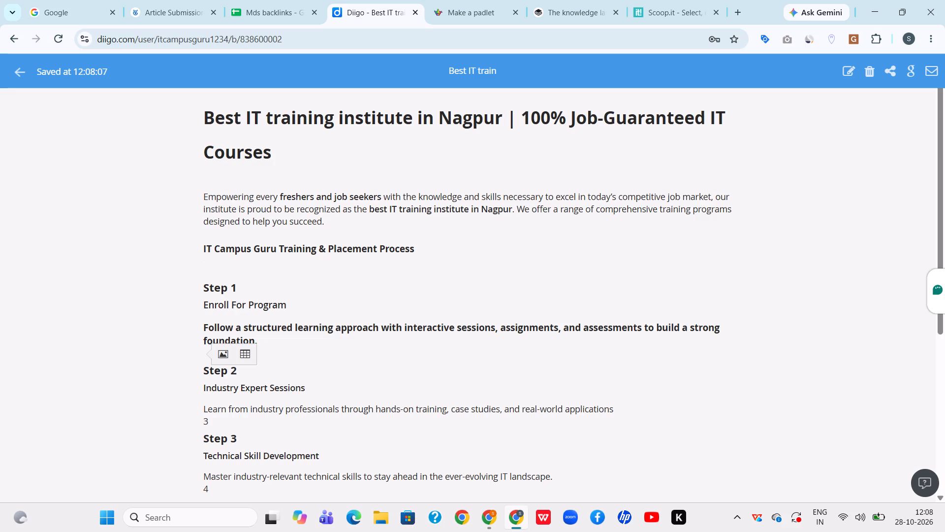
Join the "Enroll For Program" and "Industry Expert Sessions" titles with their descriptions on one line each, separated by a hyphen and a space.
scroll(213, 356, down, 1)
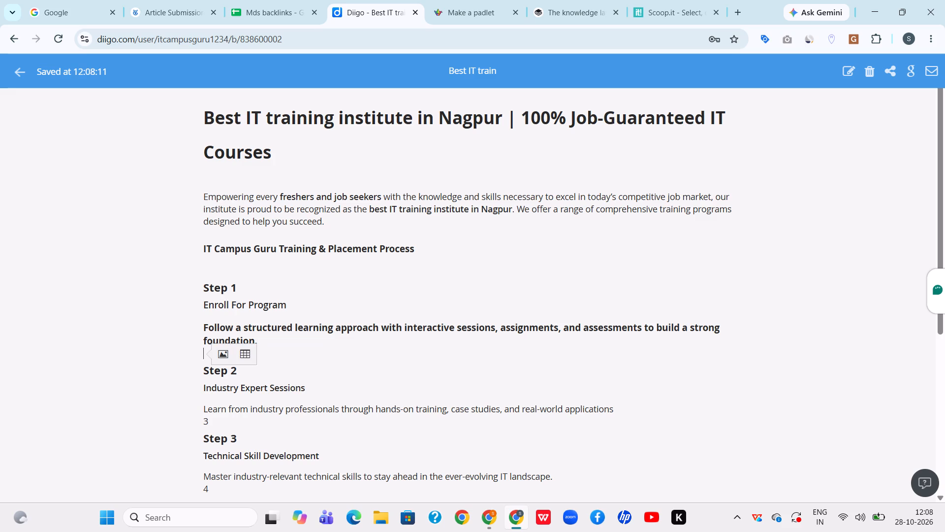
click(205, 325)
key(BackSpace)
text(-)
key(space)
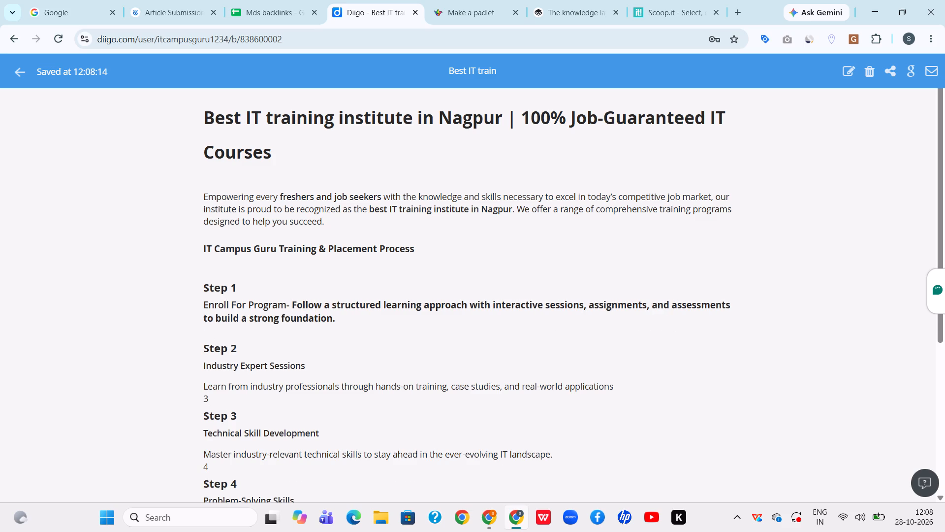
click(205, 386)
key(BackSpace)
text(-)
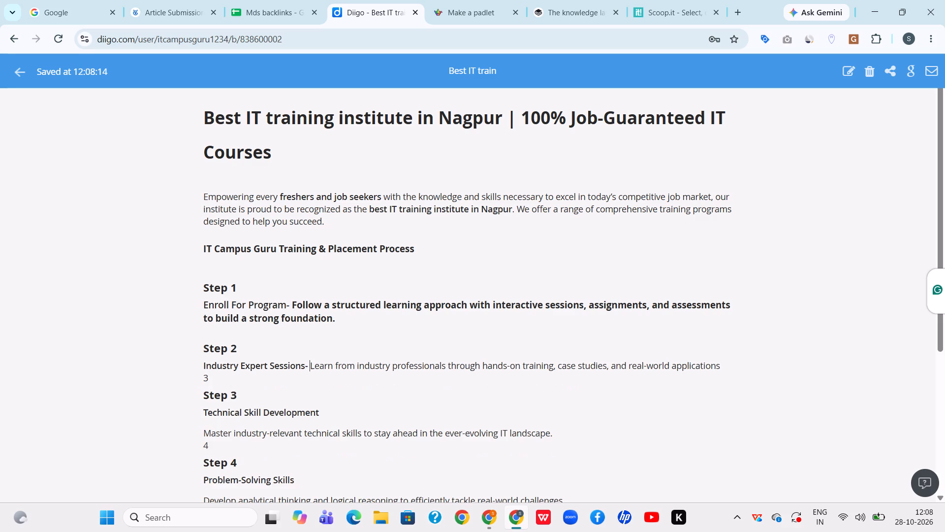
key(space)
Delete the stray 3 above Step 3 and join "Technical Skill Development" with its description using a hyphen and a space.
click(209, 378)
key(BackSpace)
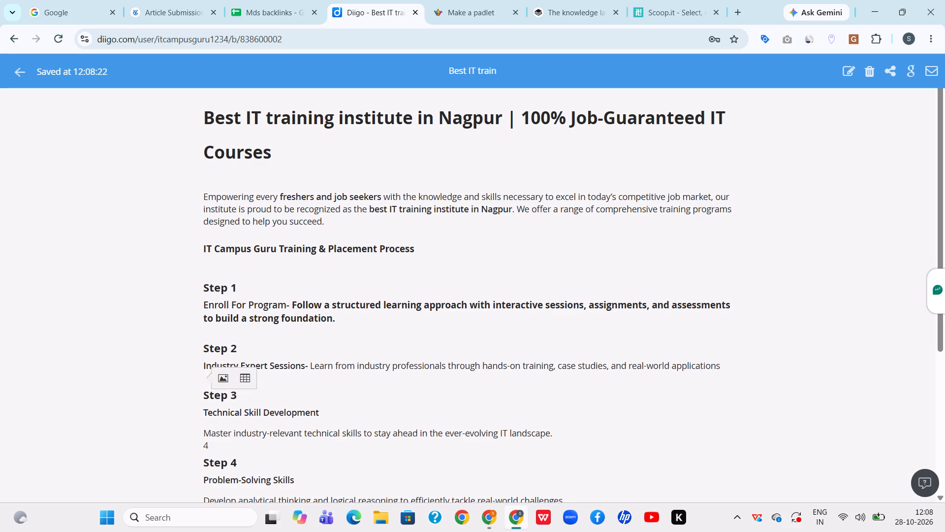
click(207, 434)
key(Left)
key(BackSpace)
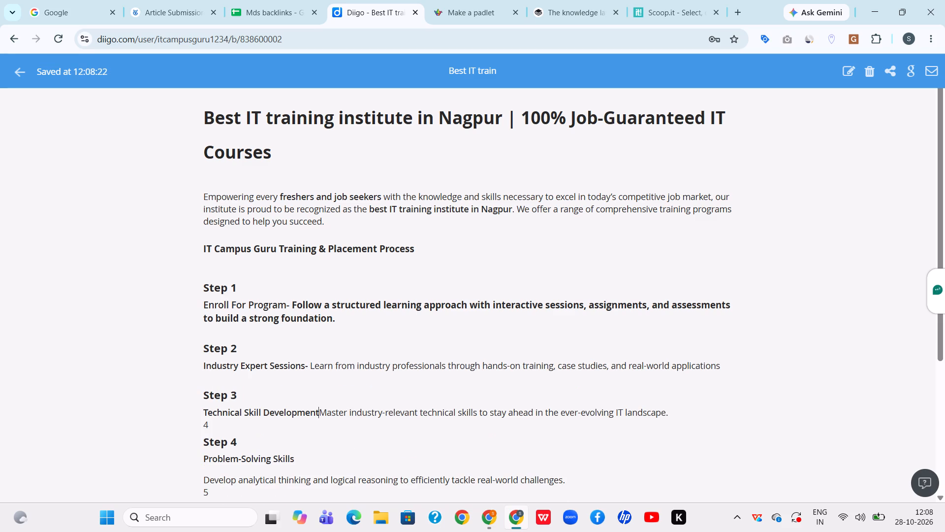
text(-)
key(space)
scroll(207, 434, down, 2)
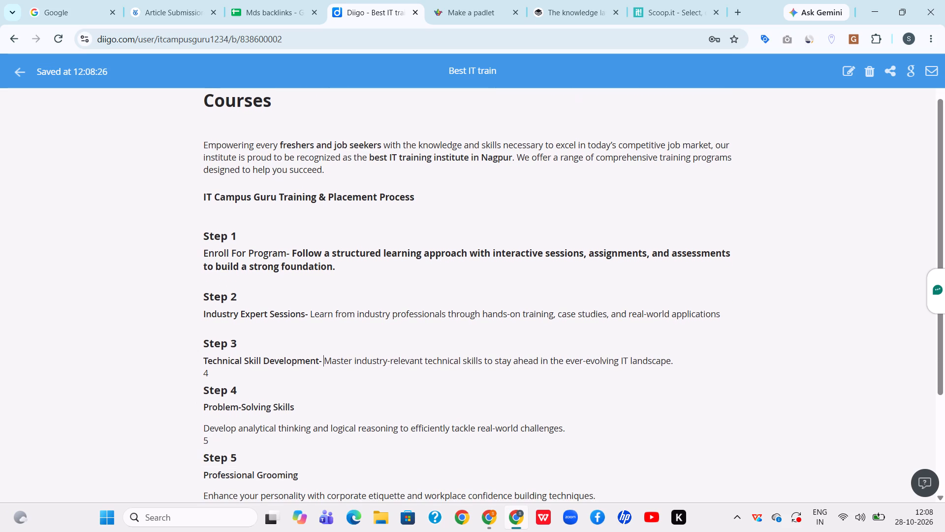
Delete the stray 4 above Step 4 and join "Problem-Solving Skills" with its description using a hyphen and a space.
click(218, 372)
key(BackSpace)
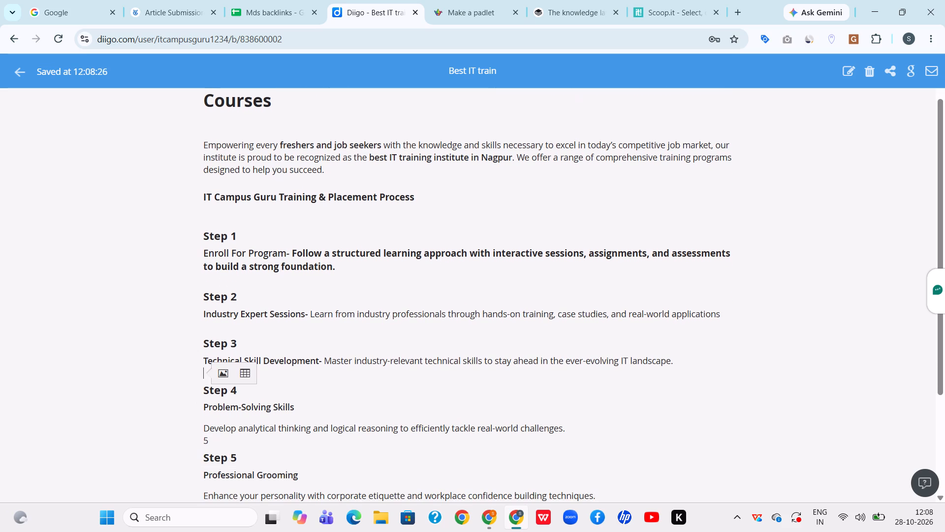
click(206, 402)
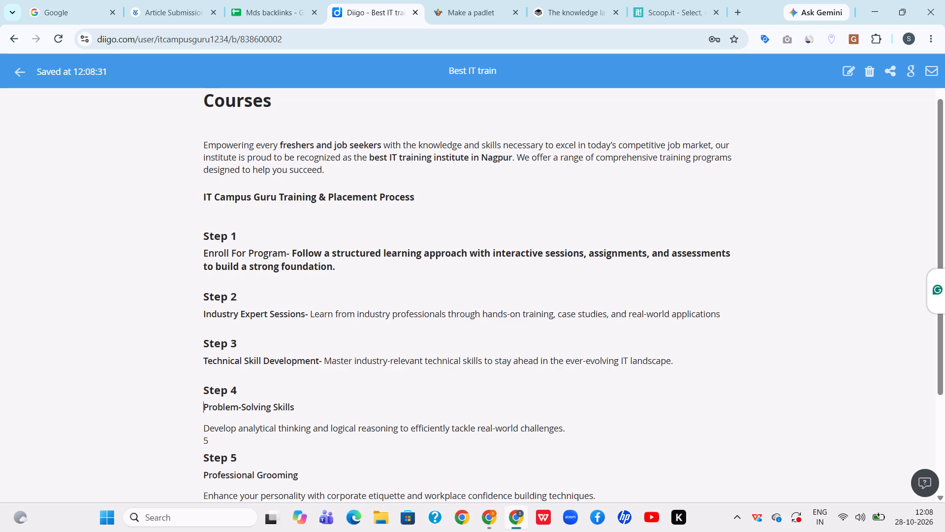
click(206, 430)
key(BackSpace)
key(space)
text(-)
key(BackSpace)
key(BackSpace)
text(-)
key(space)
Delete the stray 5 above Step 5 and join "Professional Grooming" with its description using a hyphen and a space.
scroll(206, 430, down, 1)
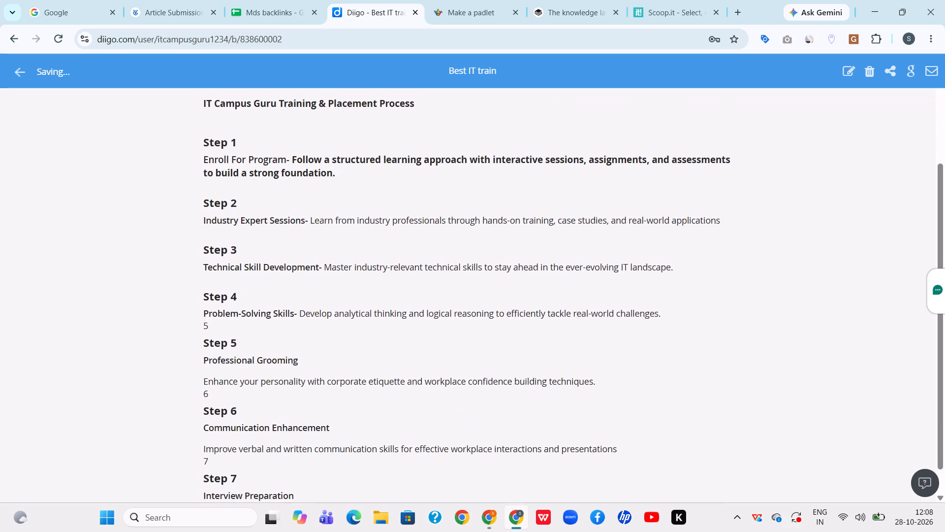
click(220, 332)
key(BackSpace)
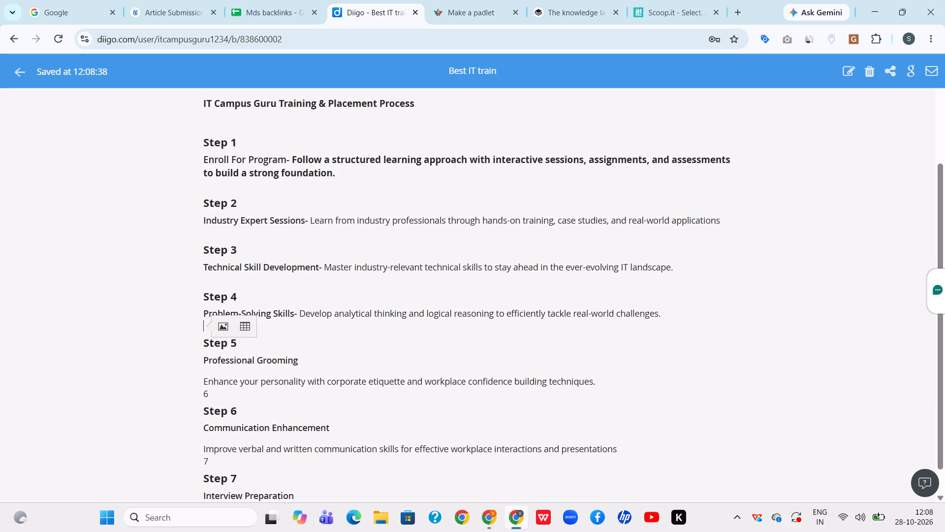
click(205, 378)
key(BackSpace)
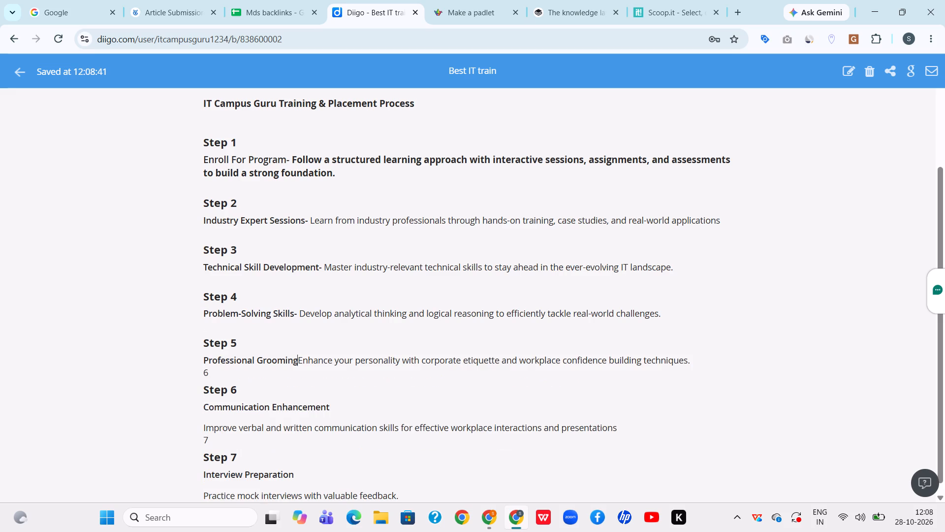
text(-)
key(space)
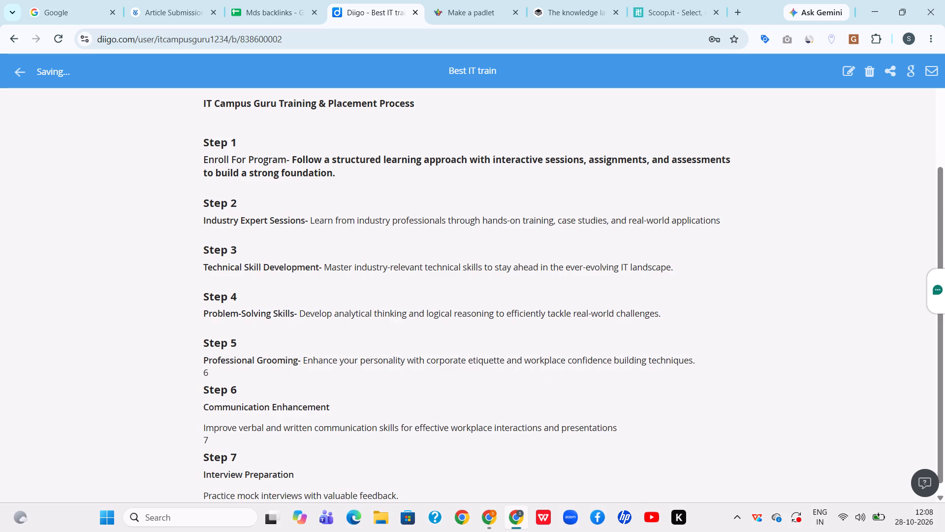
Delete the stray 6 above Step 6 and join "Communication Enhancement" with its description using a hyphen and a space.
click(214, 374)
key(BackSpace)
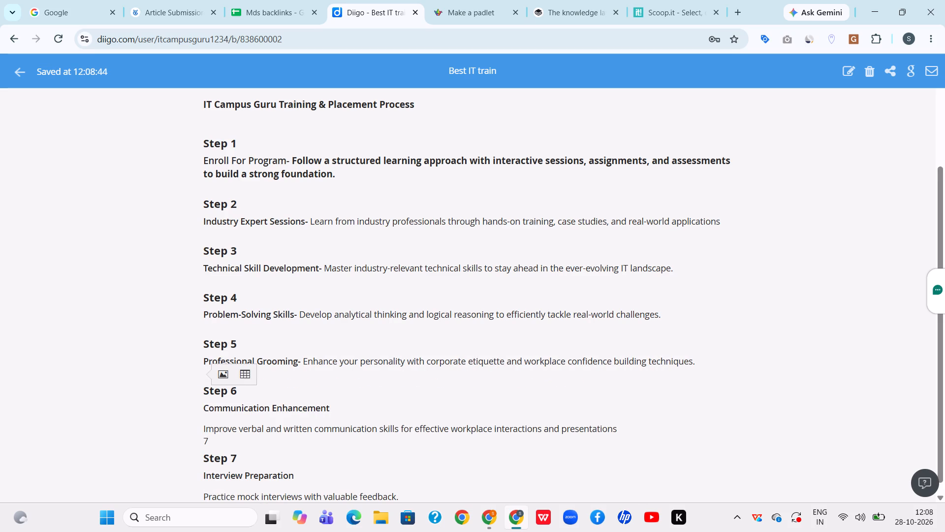
click(204, 426)
key(BackSpace)
text(-)
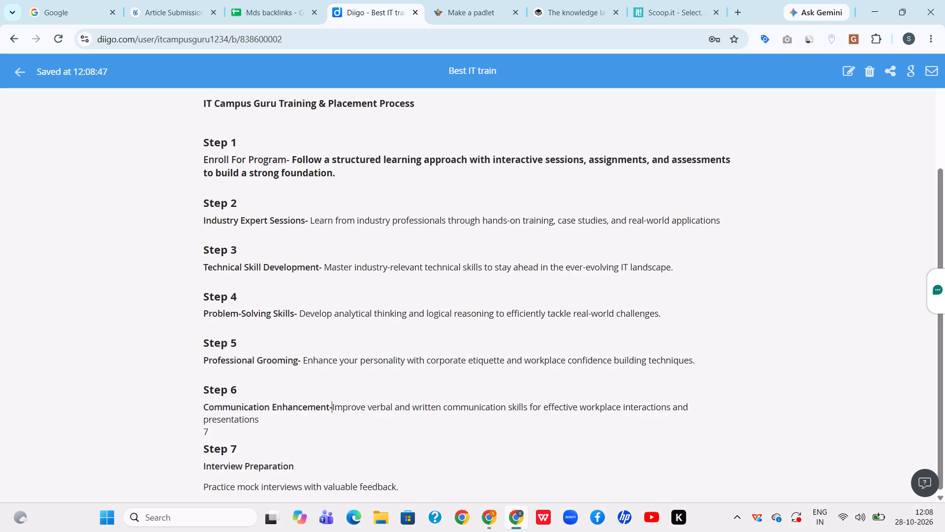
key(space)
Delete the stray 7 above Step 7 and join "Interview Preparation" with its description using a hyphen and a space.
scroll(204, 426, down, 1)
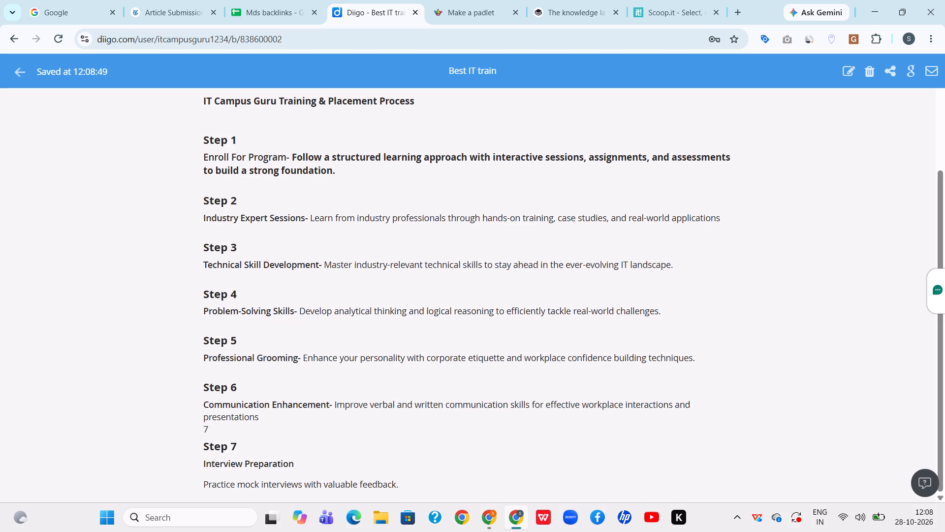
click(213, 429)
key(BackSpace)
scroll(213, 429, down, 2)
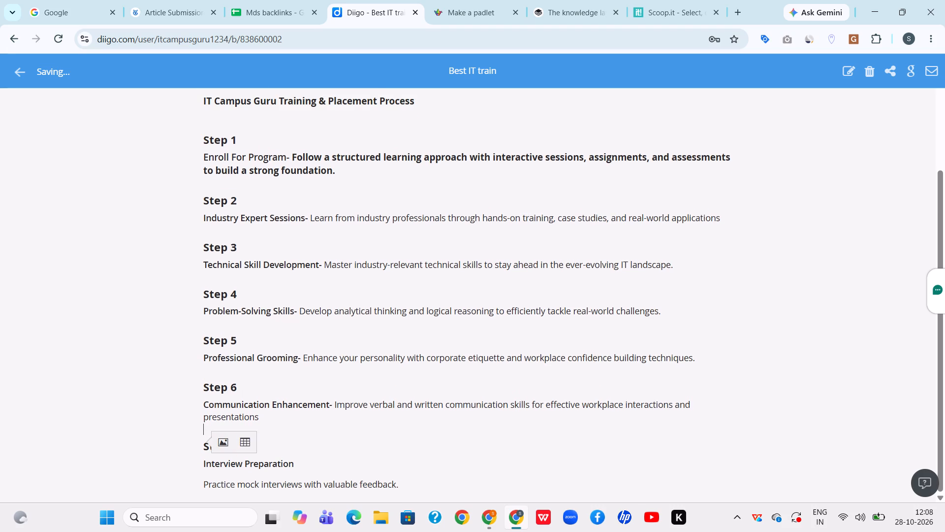
click(204, 483)
key(BackSpace)
text(-)
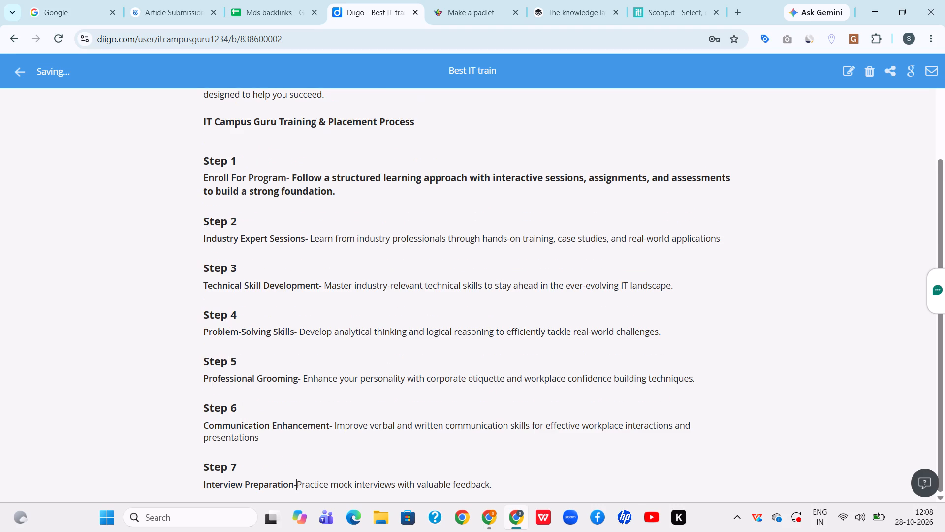
key(space)
Add one new empty line below the Step 7 description at the end of the note.
scroll(204, 483, down, 4)
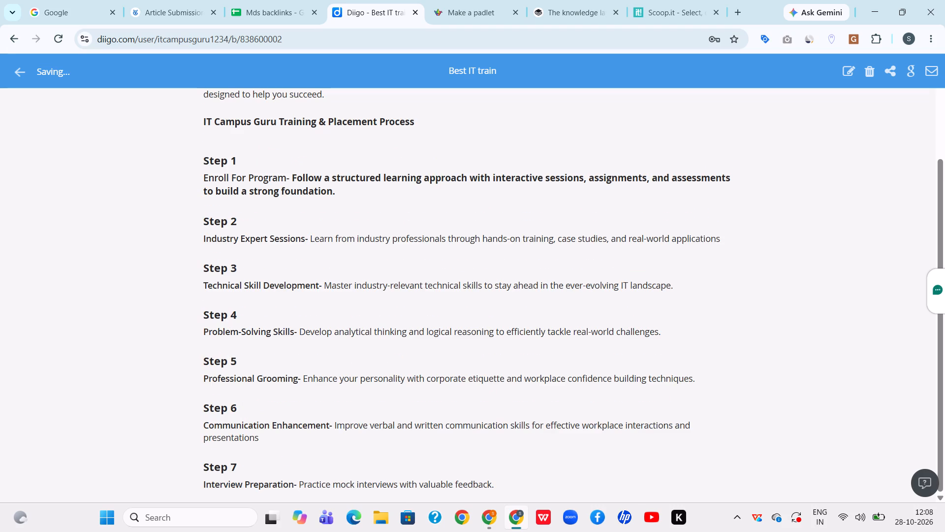
scroll(438, 373, down, 1)
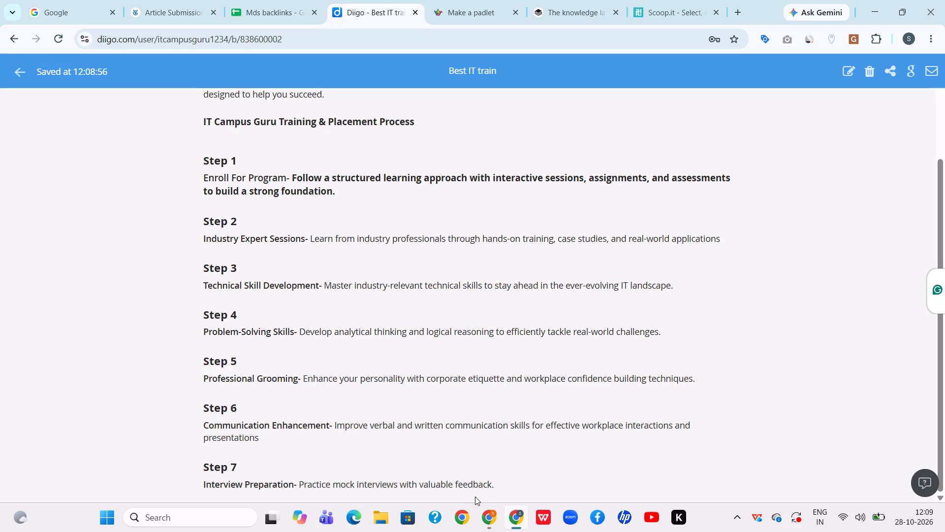
click(513, 482)
key(Return)
scroll(513, 482, down, 3)
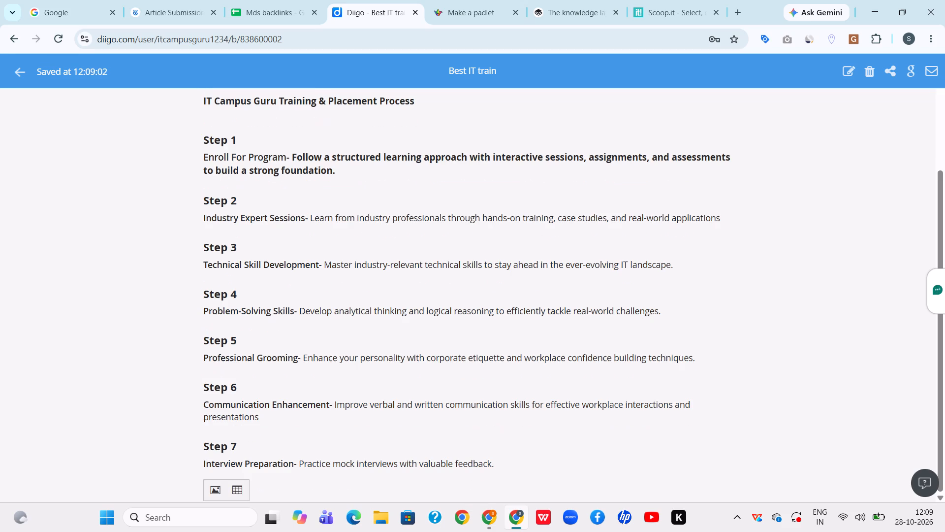
scroll(513, 482, down, 1)
key(Return)
scroll(513, 482, down, 6)
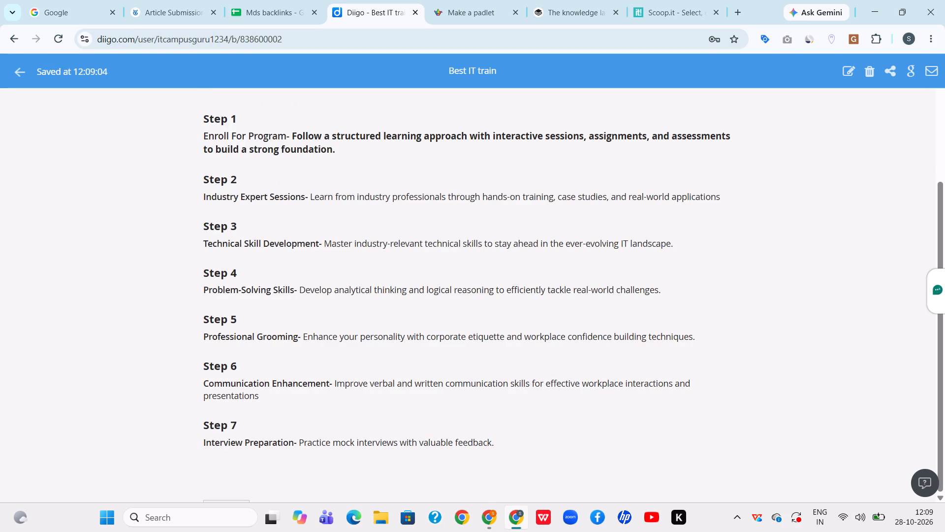
key(BackSpace)
scroll(513, 482, down, 2)
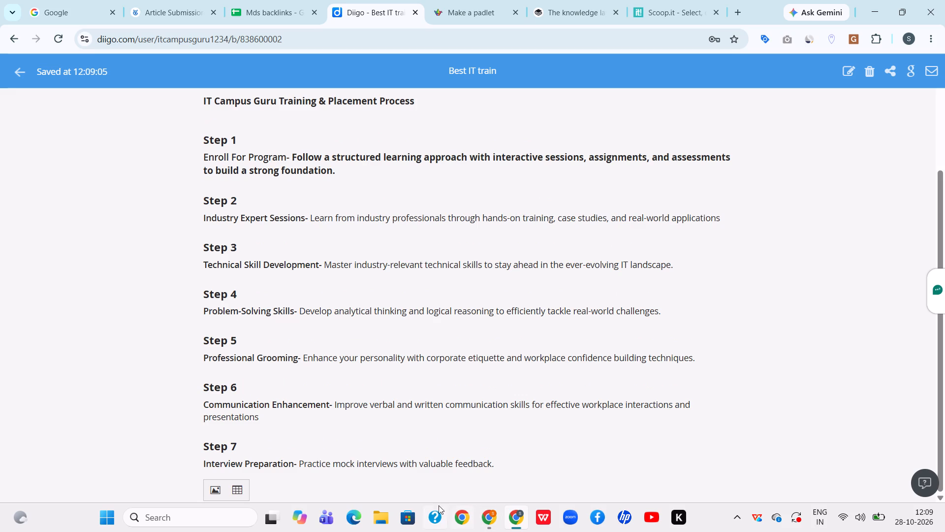
Switch to the IT Campus Guru placement page and copy the selected paragraph under "# Offer letter mil gya".
click(483, 524)
key(ctrl+c)
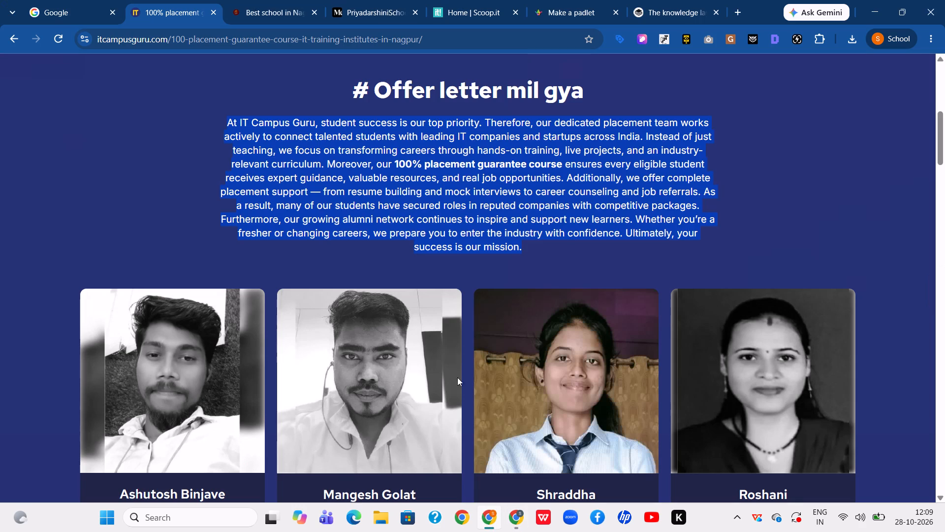
Select the section from the "Interest in joining us?" heading through its paragraph ending "committed to your success" on the placement page.
click(405, 204)
key(Page_Down)
key(Page_Down)
key(Page_Down)
key(Page_Down)
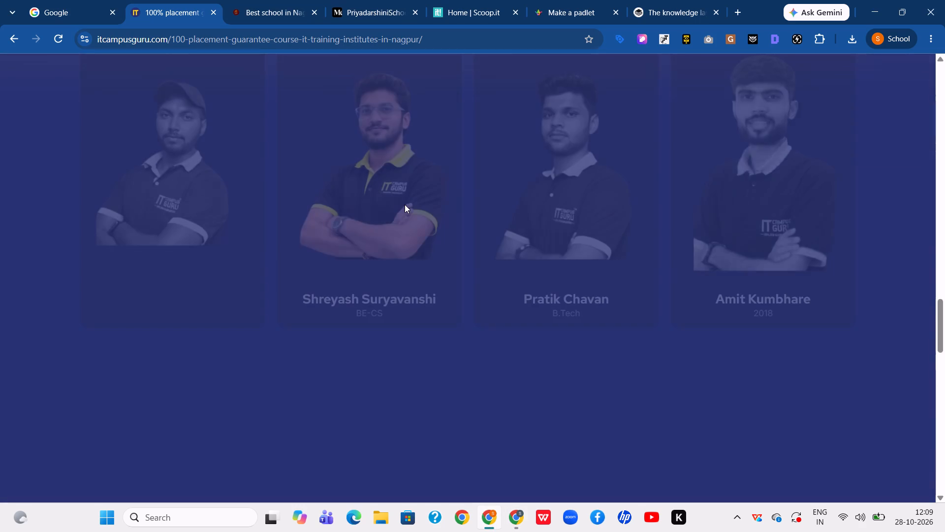
key(Page_Down)
key(Page_Down)
key(Page_Up)
scroll(405, 204, down, 3)
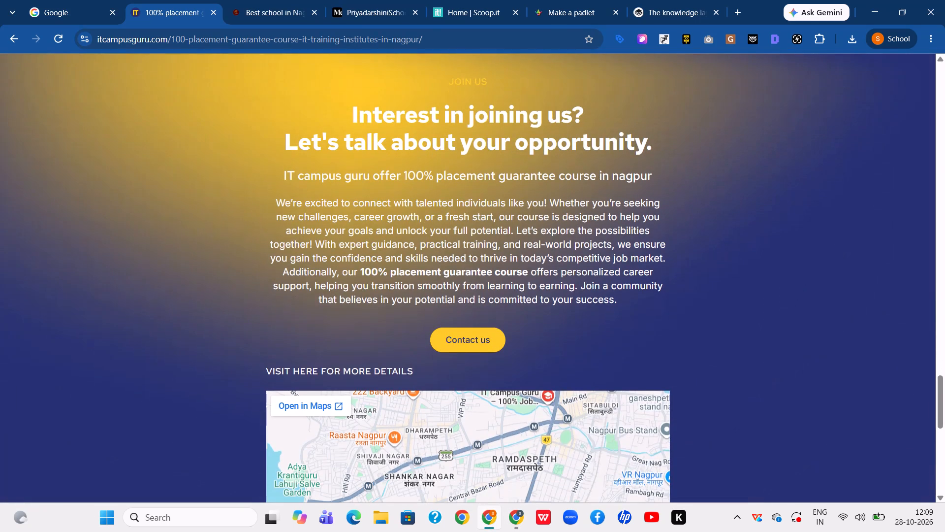
double_click(392, 128)
drag(392, 128, 391, 233)
double_click(391, 233)
drag(391, 233, 344, 153)
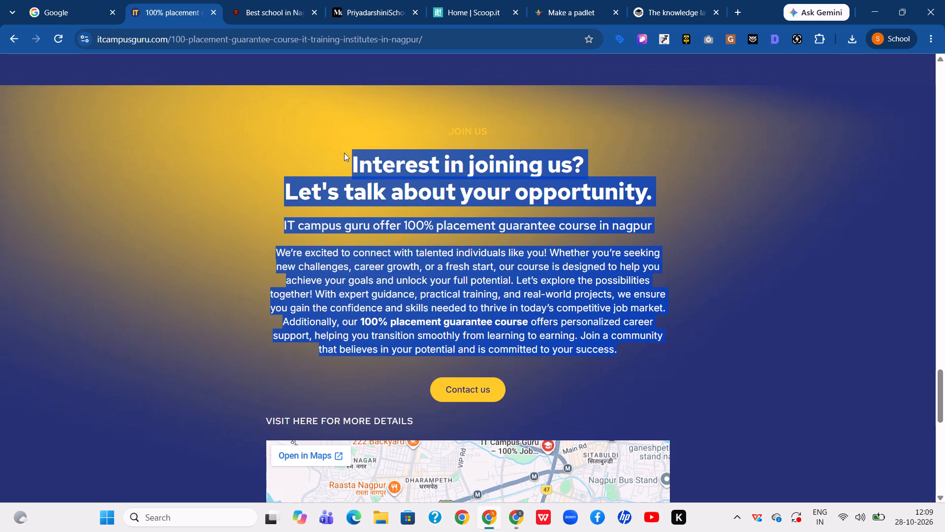
drag(344, 153, 343, 150)
Paste the copied student success paragraph below Step 7 in the Diigo note and start a new line beneath it.
click(523, 516)
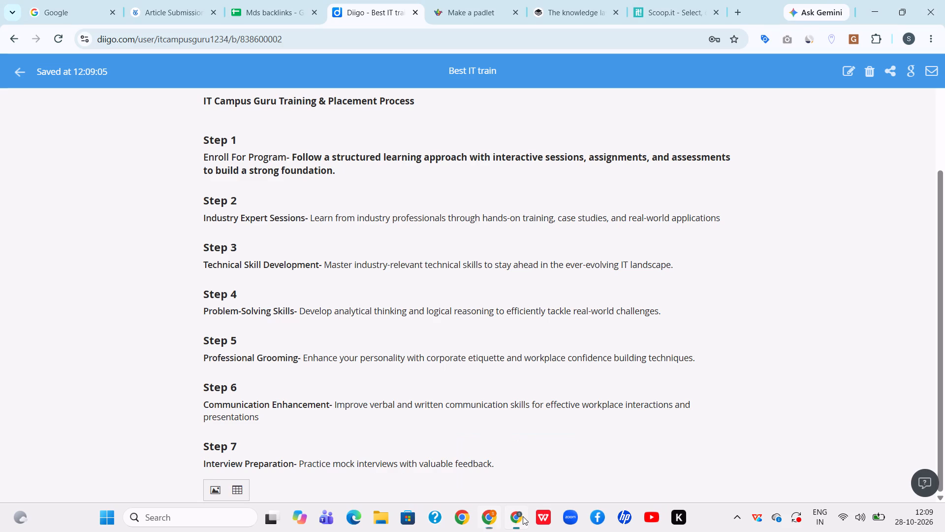
key(ctrl+v)
scroll(468, 352, down, 1)
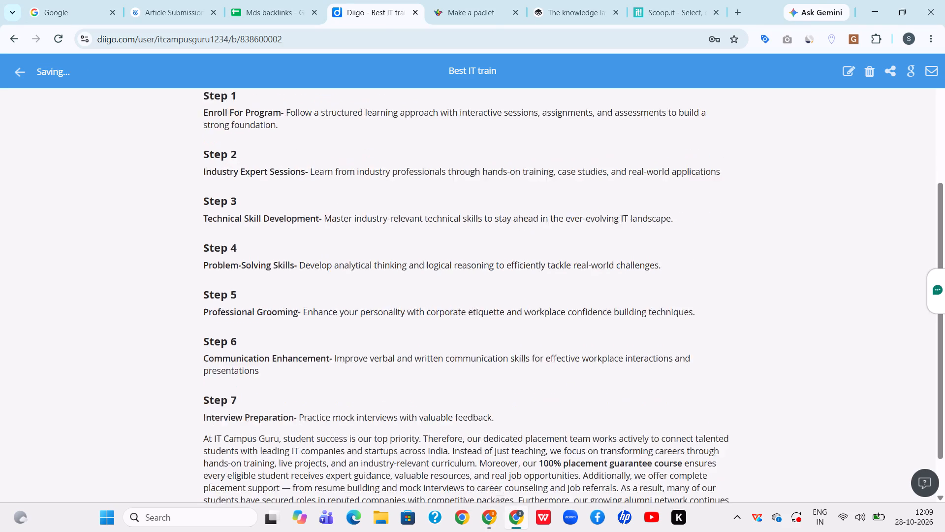
scroll(468, 352, down, 1)
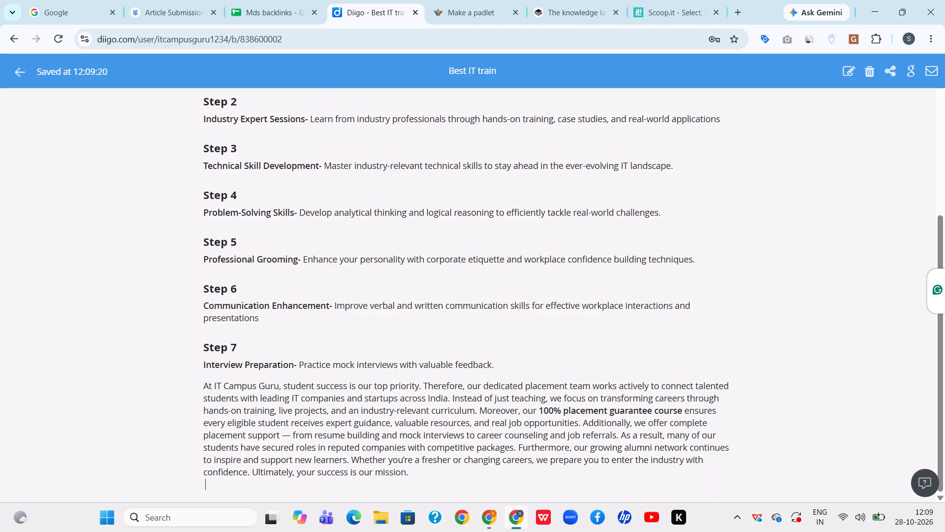
scroll(468, 352, down, 4)
key(Return)
scroll(468, 352, down, 3)
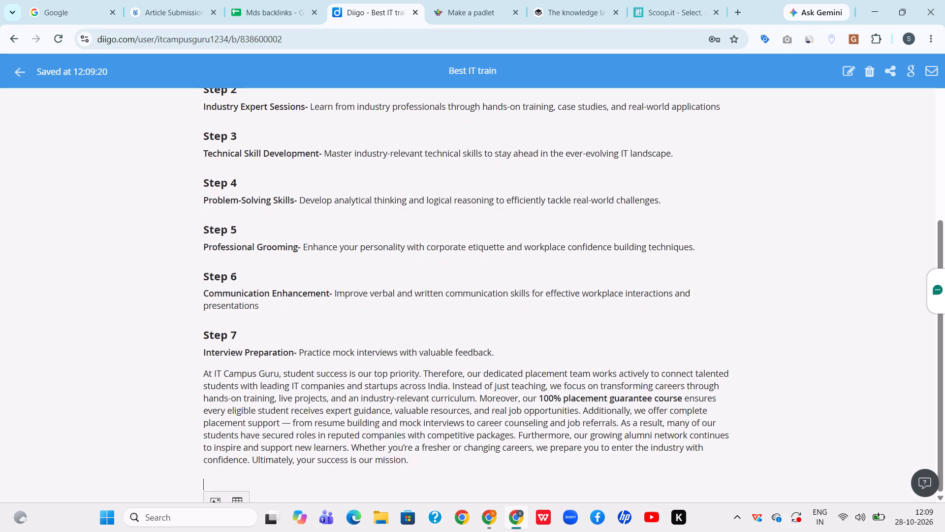
Switch to the IT Campus Guru placement page and copy the selected "Interest in joining us?" section.
click(488, 521)
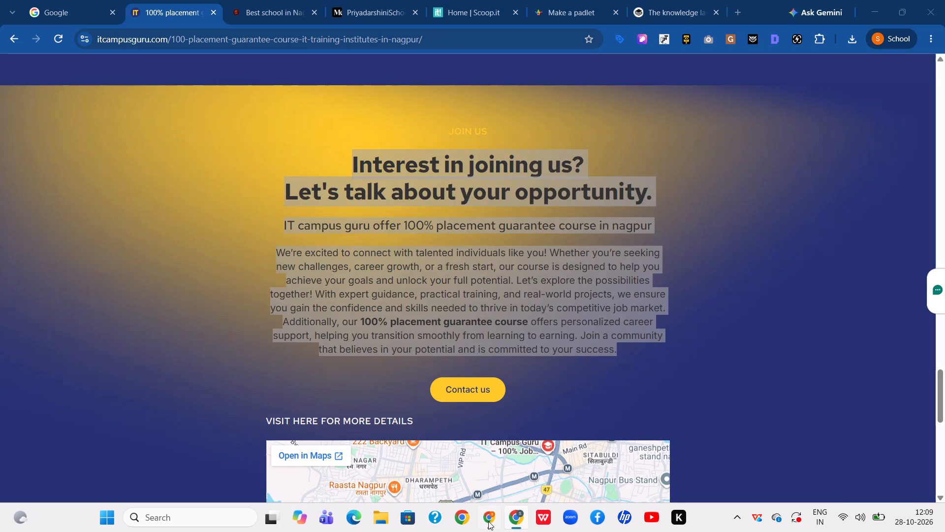
key(ctrl+c)
Open the IT Campus Guru site's About Us page.
click(376, 291)
key(Page_Up)
key(Page_Up)
key(Page_Up)
key(Page_Up)
key(Page_Up)
key(Page_Up)
key(Page_Up)
key(Page_Up)
key(Page_Up)
key(Page_Up)
key(Page_Up)
key(Page_Up)
key(Page_Up)
key(Page_Up)
key(Page_Up)
key(Page_Up)
key(Page_Up)
key(Page_Up)
key(Page_Up)
key(Page_Up)
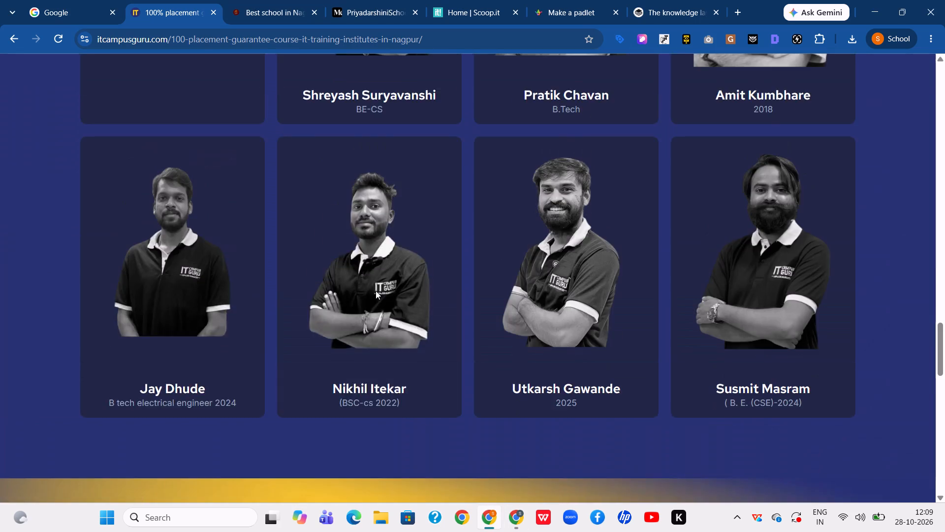
click(660, 77)
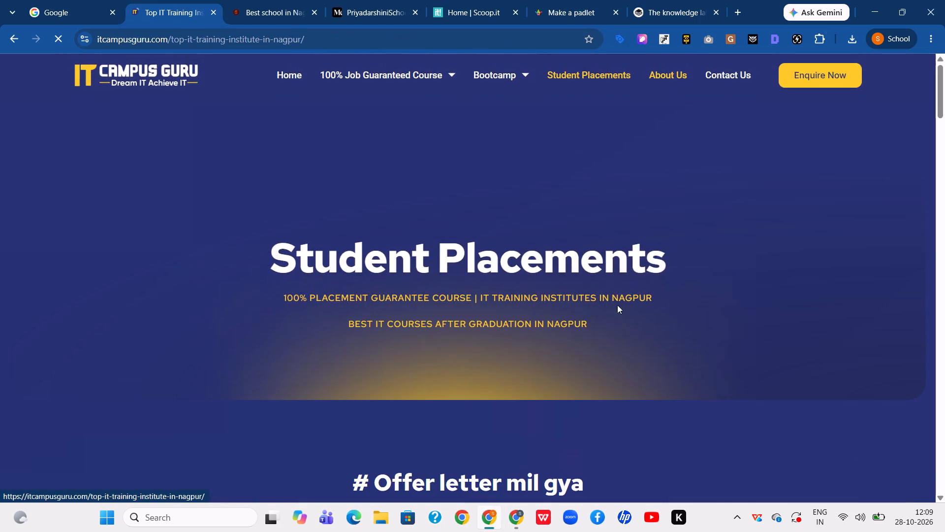
Paste the copied "Interest in joining us?" section at the end of the Diigo note and start a new line beneath it.
click(519, 525)
key(ctrl+v)
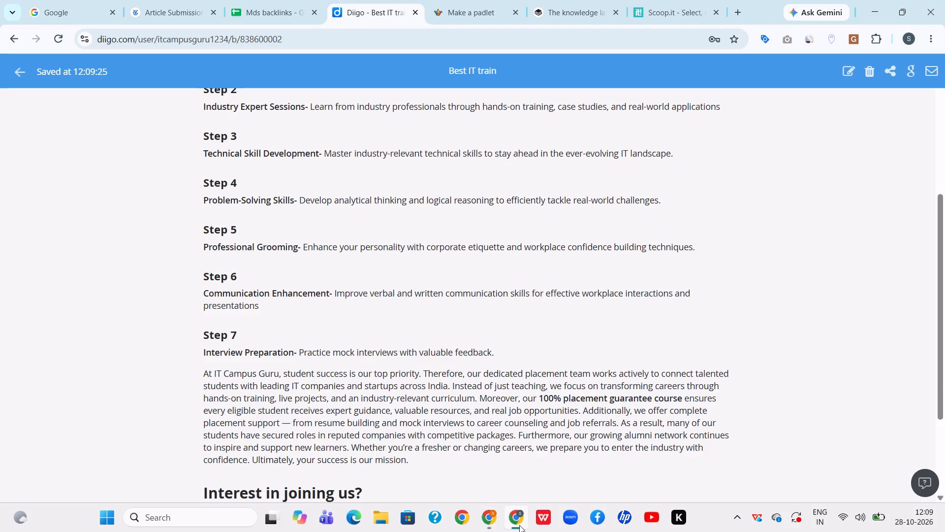
scroll(417, 316, down, 6)
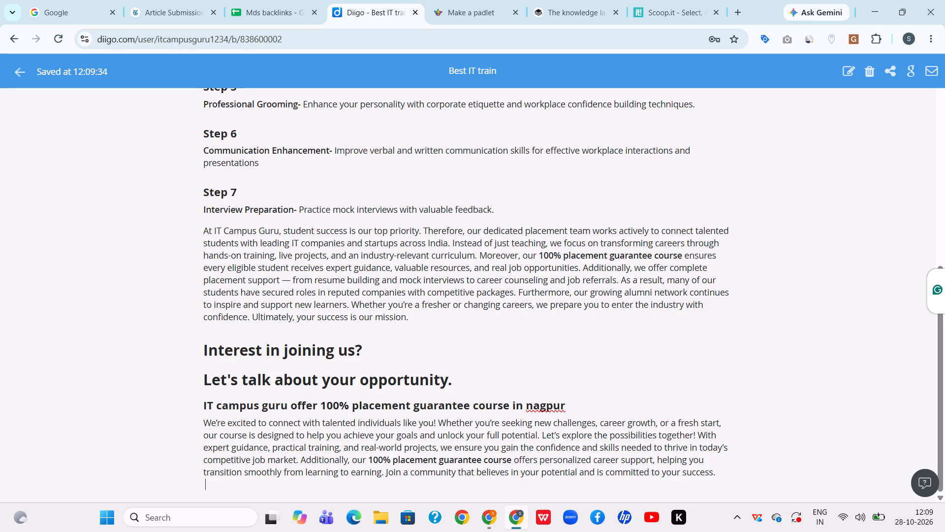
scroll(487, 369, down, 5)
key(Return)
scroll(487, 369, down, 4)
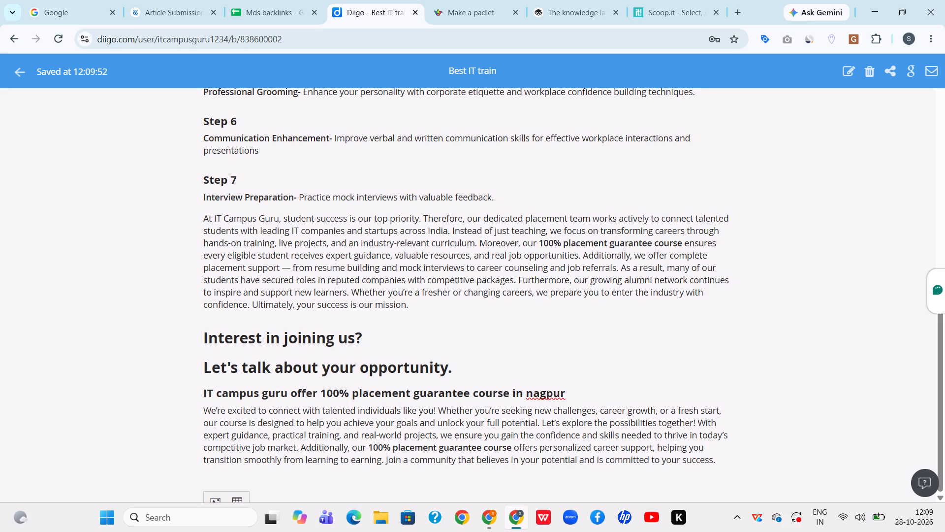
scroll(609, 400, down, 1)
Copy the About Us content from the "IT Campus Guru | Top IT Training Institute in Nagpur" heading through the Fastrack Program description.
click(494, 514)
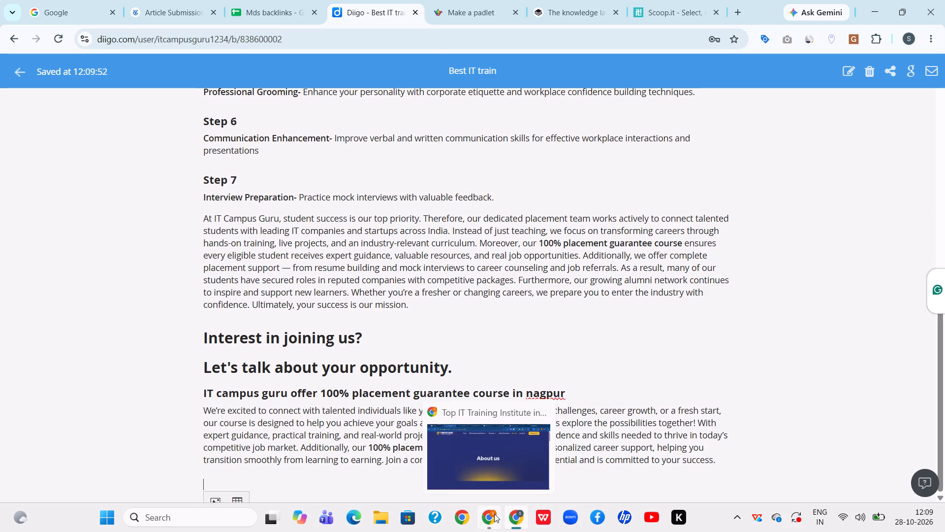
key(Page_Down)
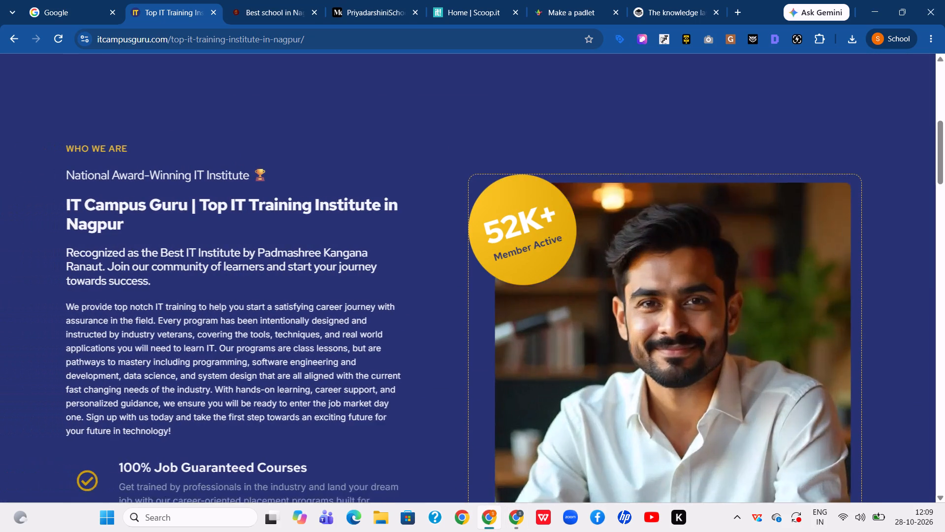
triple_click(208, 212)
drag(208, 212, 179, 239)
key(Page_Down)
key(ctrl+c)
click(179, 239)
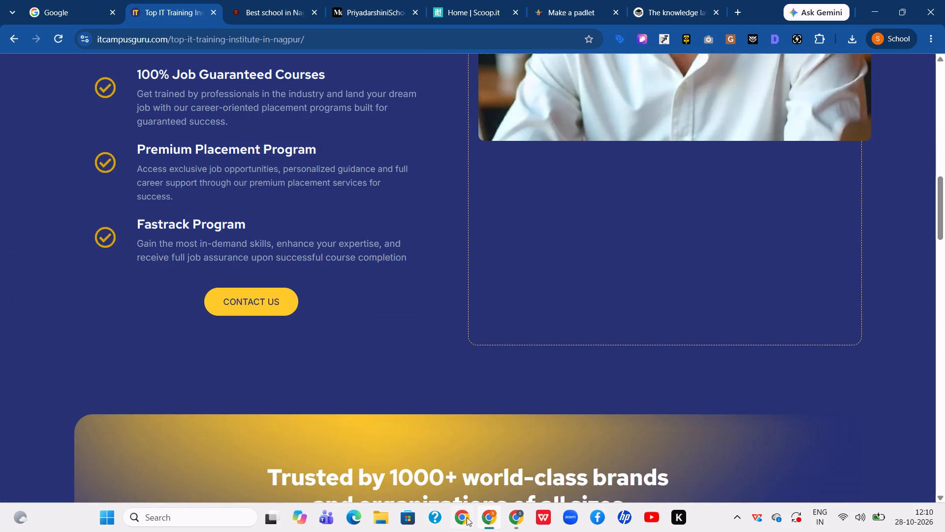
Paste the copied institute introduction and program descriptions at the end of the Diigo note.
click(518, 519)
key(ctrl+v)
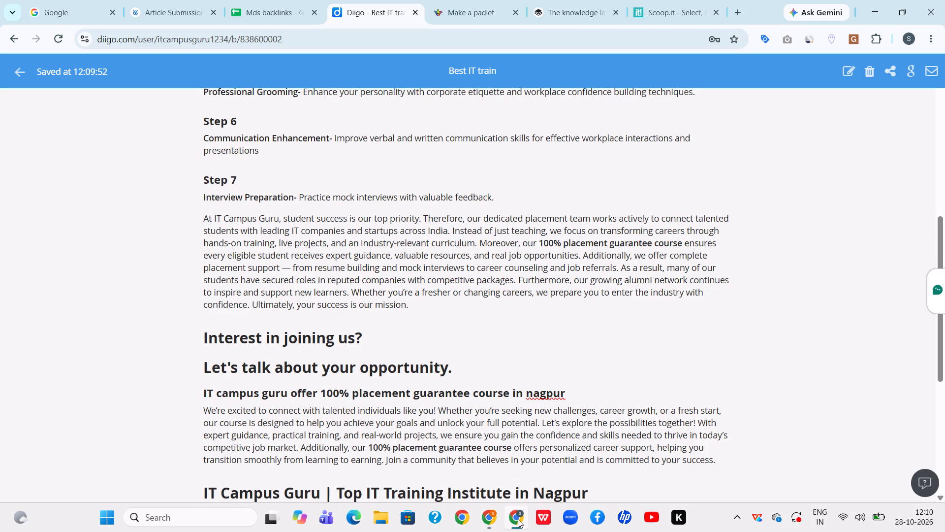
scroll(442, 342, down, 6)
scroll(375, 266, down, 1)
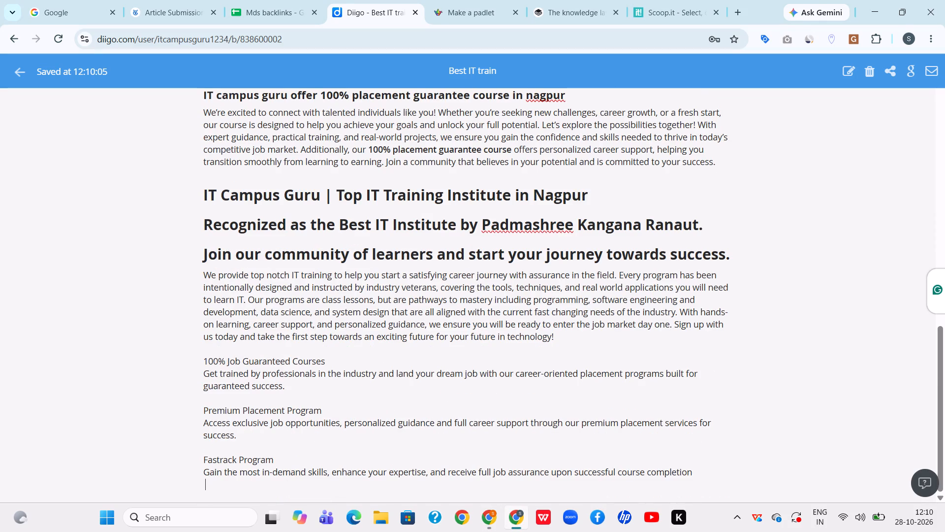
Join the 100% Job Guaranteed Courses, Premium Placement Program and Fastrack Program titles to their descriptions, each separated by "- ".
click(208, 373)
key(Left)
key(BackSpace)
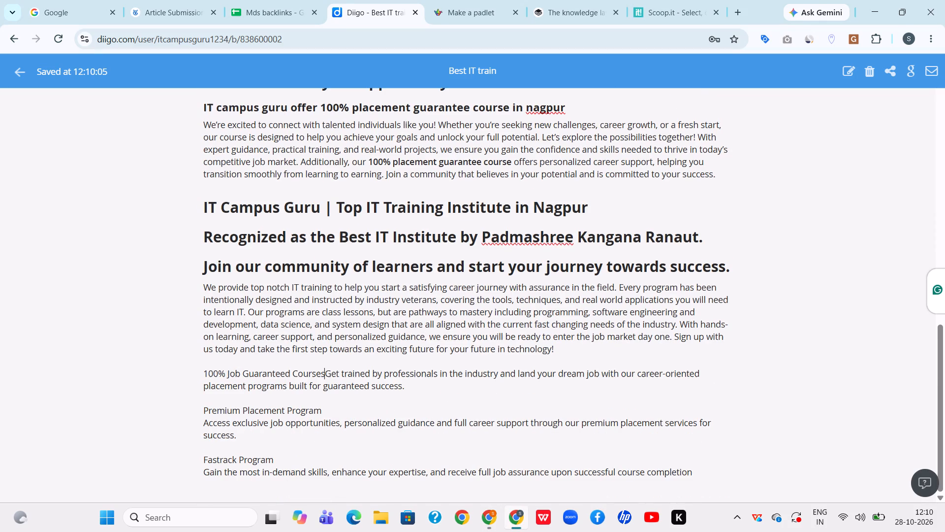
text(-)
key(space)
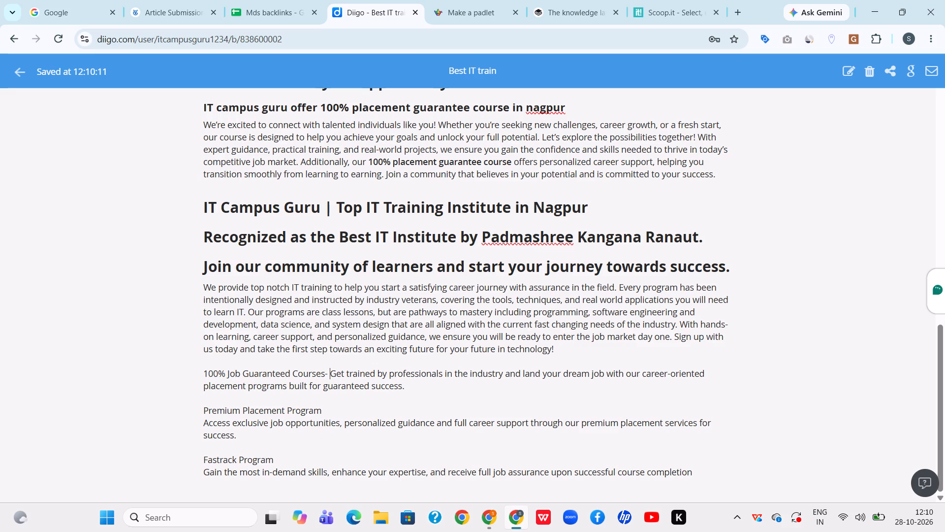
click(204, 427)
key(BackSpace)
text(-)
key(space)
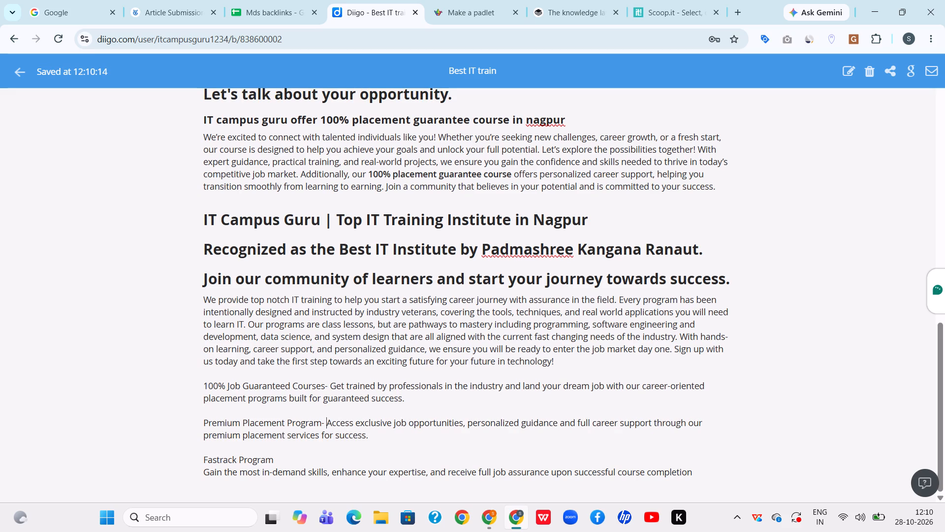
click(208, 472)
key(Left)
key(BackSpace)
text(-)
key(space)
scroll(208, 472, down, 5)
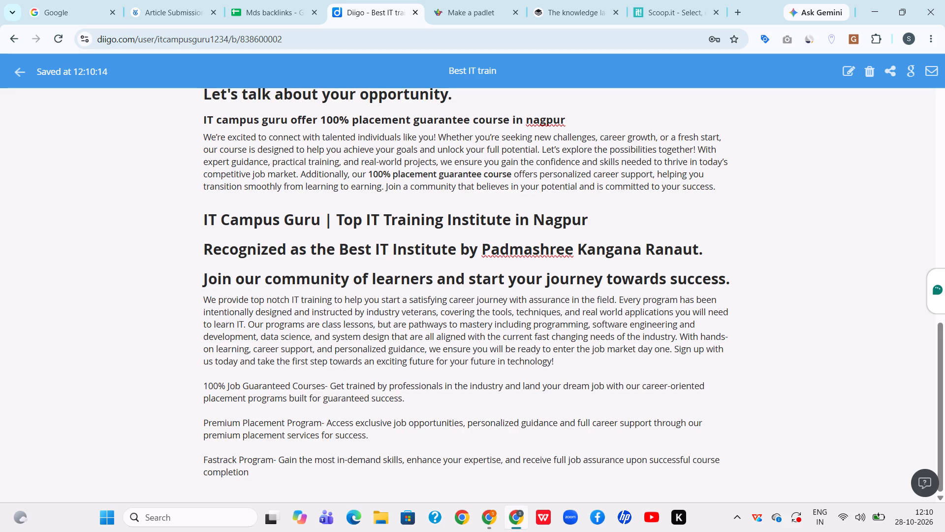
End the Fastrack Program description with a period and add two new lines below it.
click(285, 470)
key(period)
key(Return)
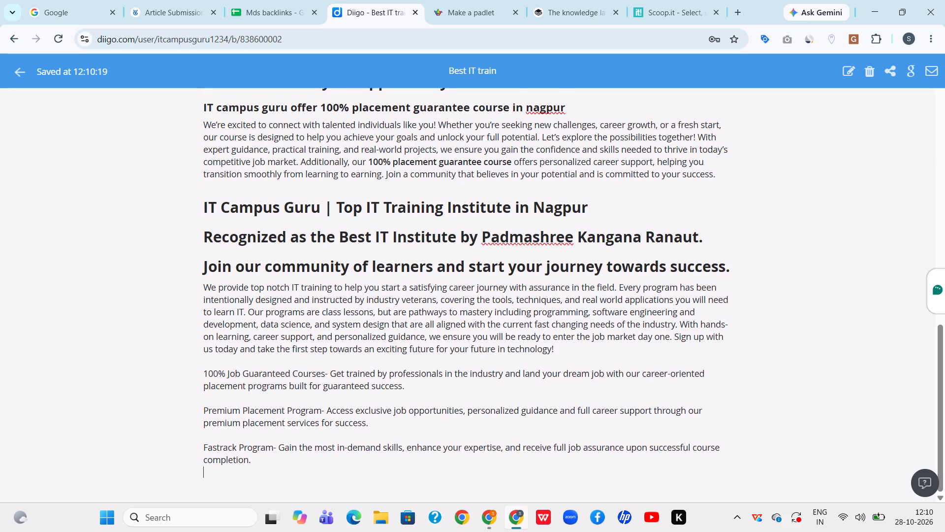
key(Return)
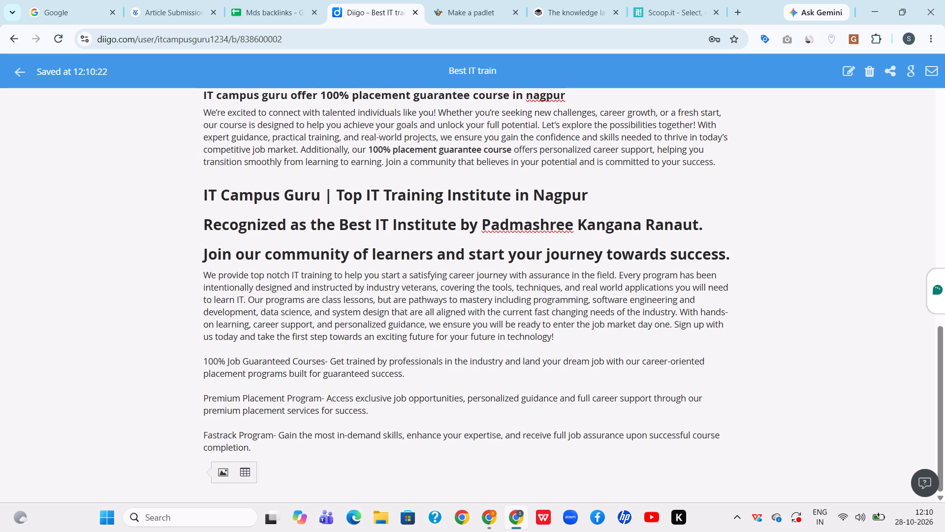
Copy the "Why Choose IT Campus Guru ?" section from the About Us page, from its heading through the Career Support description.
click(486, 529)
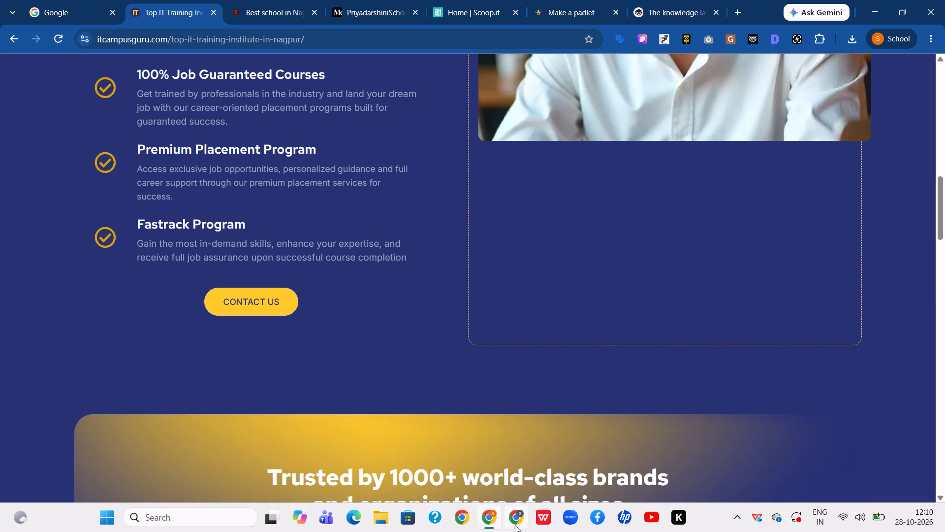
key(Page_Down)
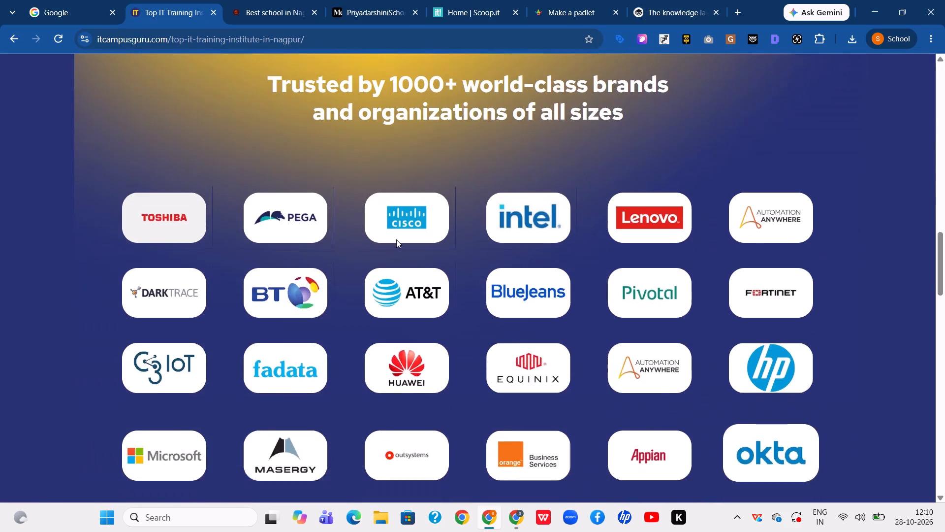
key(Page_Down)
key(Page_Down)
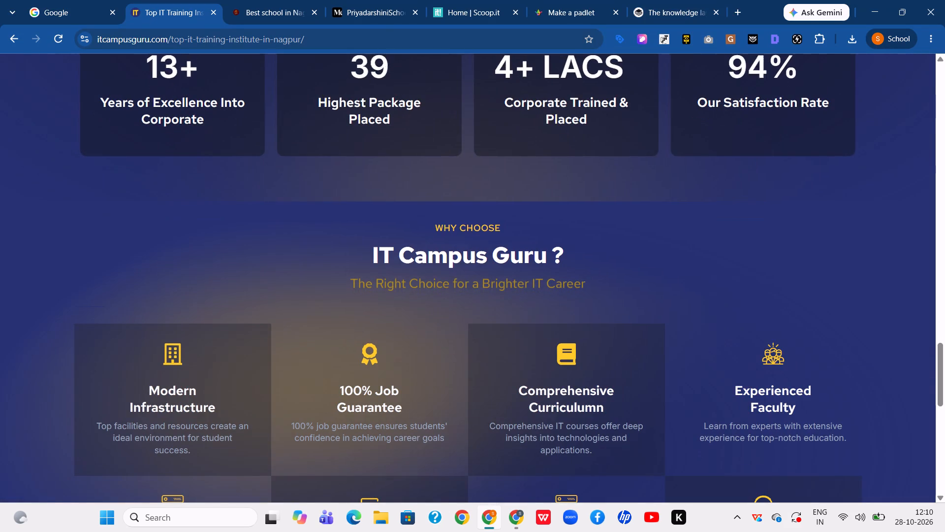
double_click(486, 206)
drag(486, 206, 487, 234)
double_click(487, 234)
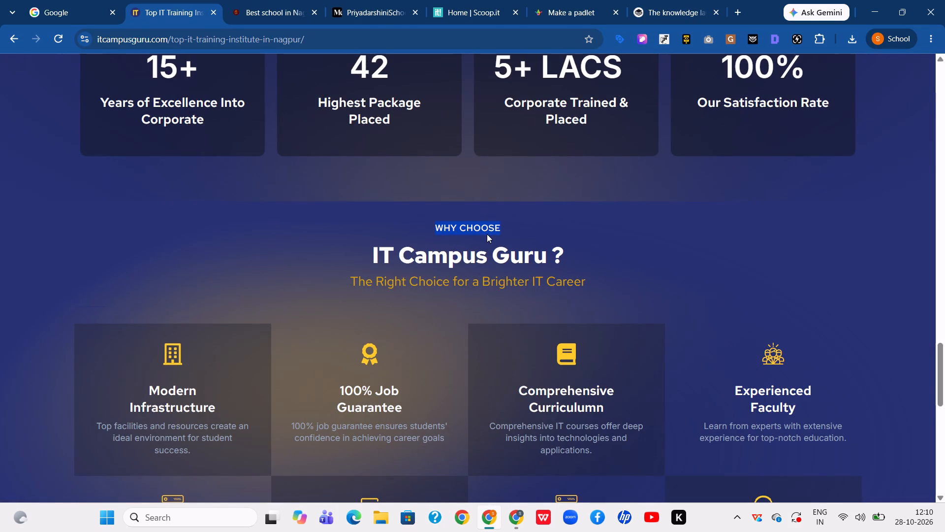
drag(487, 234, 730, 192)
key(Page_Down)
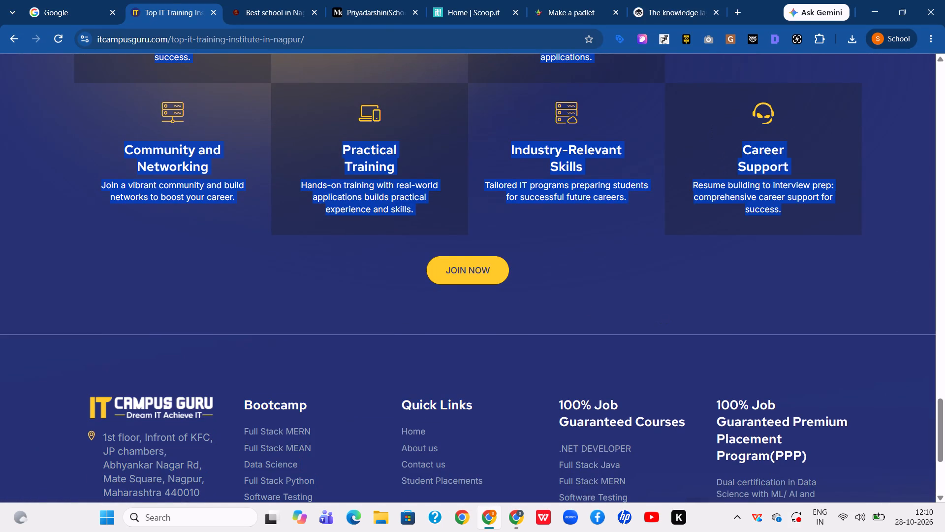
key(ctrl+c)
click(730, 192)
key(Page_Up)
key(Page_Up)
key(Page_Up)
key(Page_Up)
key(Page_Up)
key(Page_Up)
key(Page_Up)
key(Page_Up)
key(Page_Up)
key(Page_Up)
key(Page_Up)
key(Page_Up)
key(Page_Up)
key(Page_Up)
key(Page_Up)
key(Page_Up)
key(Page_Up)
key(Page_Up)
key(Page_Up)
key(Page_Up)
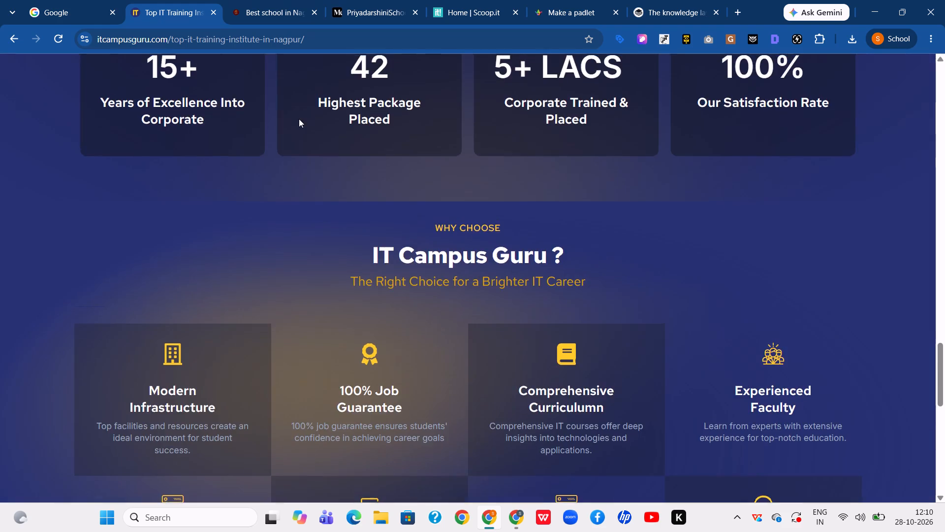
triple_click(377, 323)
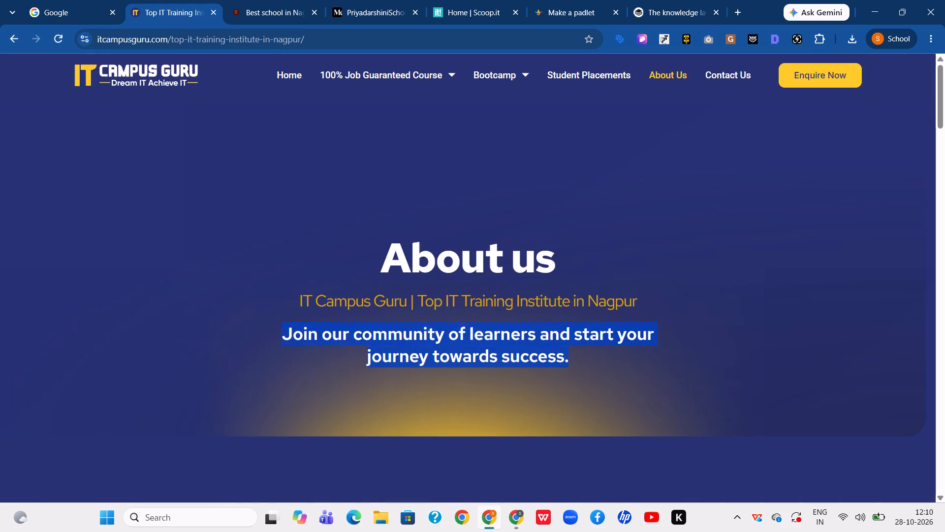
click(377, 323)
Paste the copied "Why Choose IT Campus Guru ?" section below the Fastrack Program description in the Diigo note.
click(517, 521)
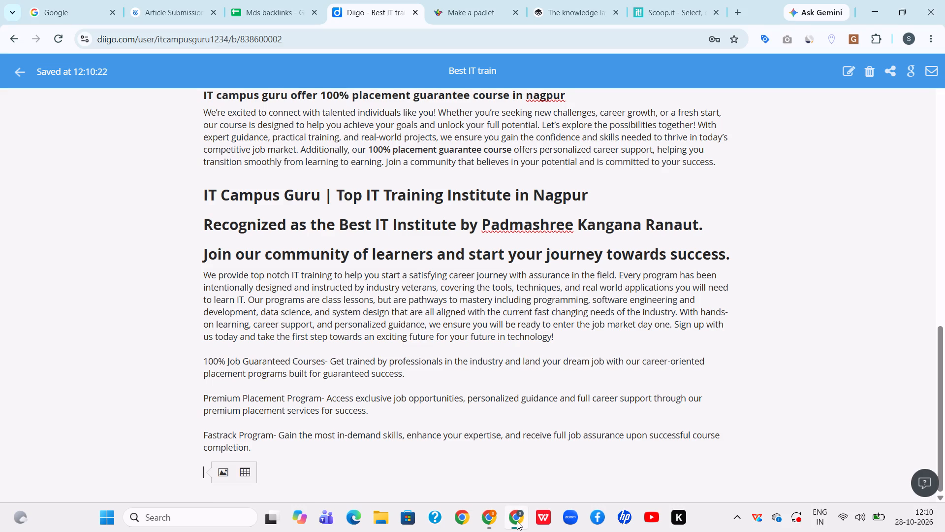
key(ctrl+v)
scroll(429, 296, down, 7)
scroll(240, 161, up, 2)
Merge "Why Choose" and "IT Campus Guru ?" into one line, separated by a space, and format it as Heading 2.
click(204, 138)
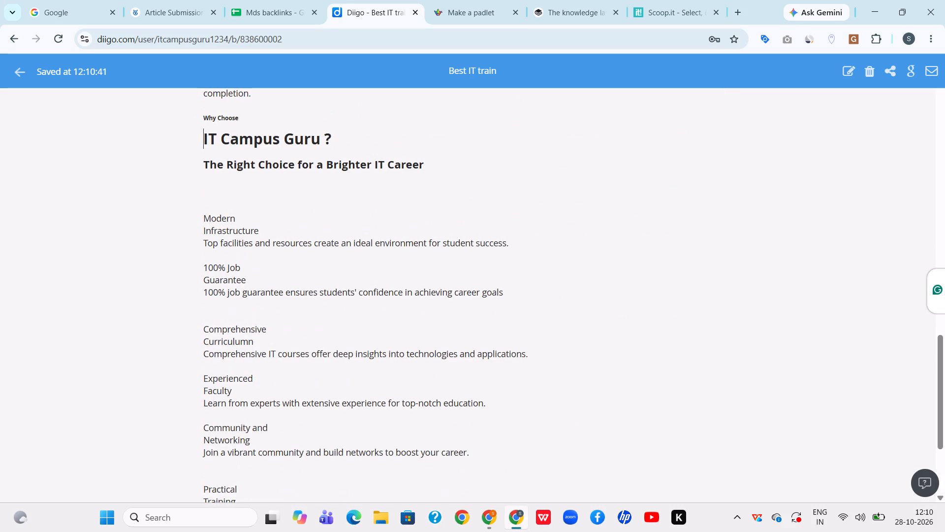
key(BackSpace)
key(space)
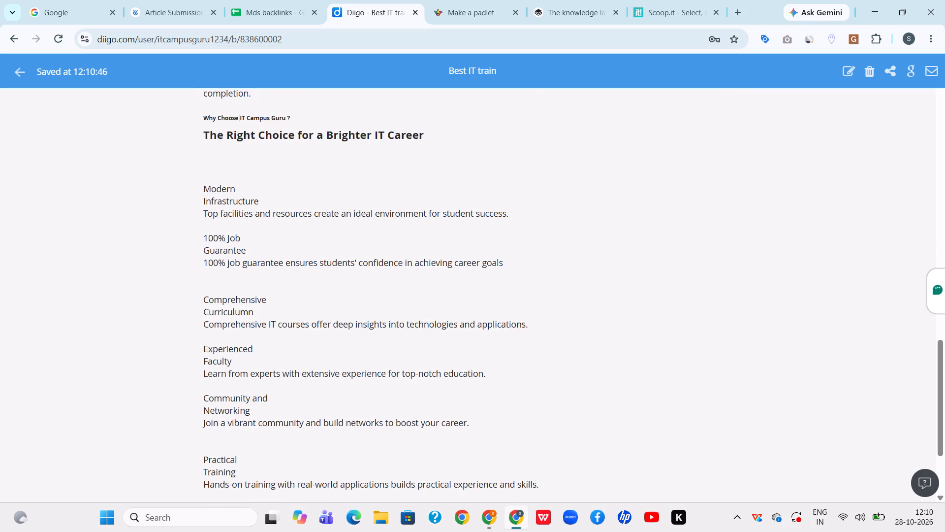
triple_click(286, 118)
click(286, 118)
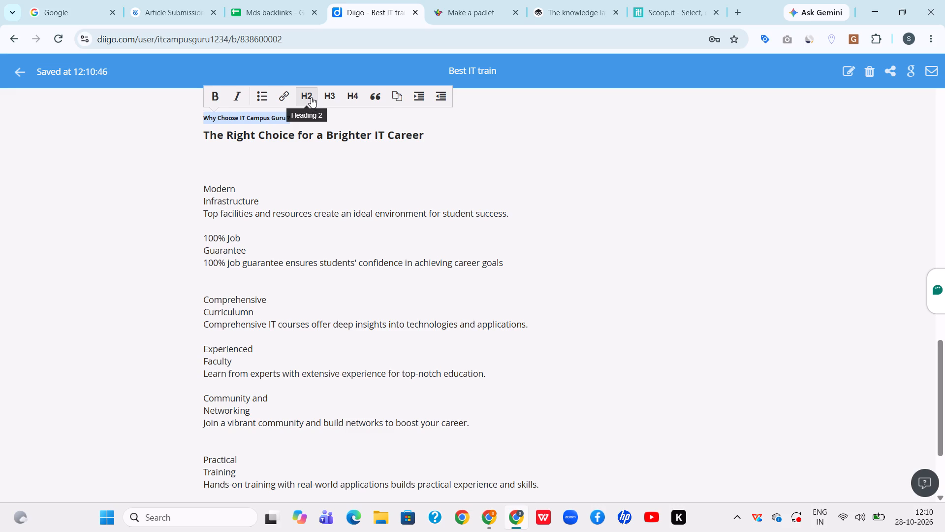
click(311, 97)
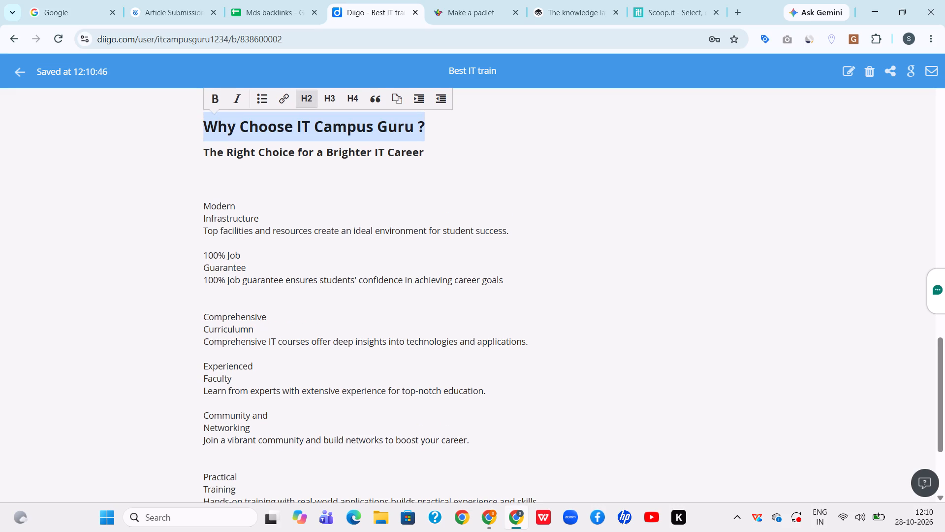
Remove an extra blank line between the "The Right Choice for a Brighter IT Career" subheading and "Modern Infrastructure".
click(206, 193)
key(BackSpace)
key(BackSpace)
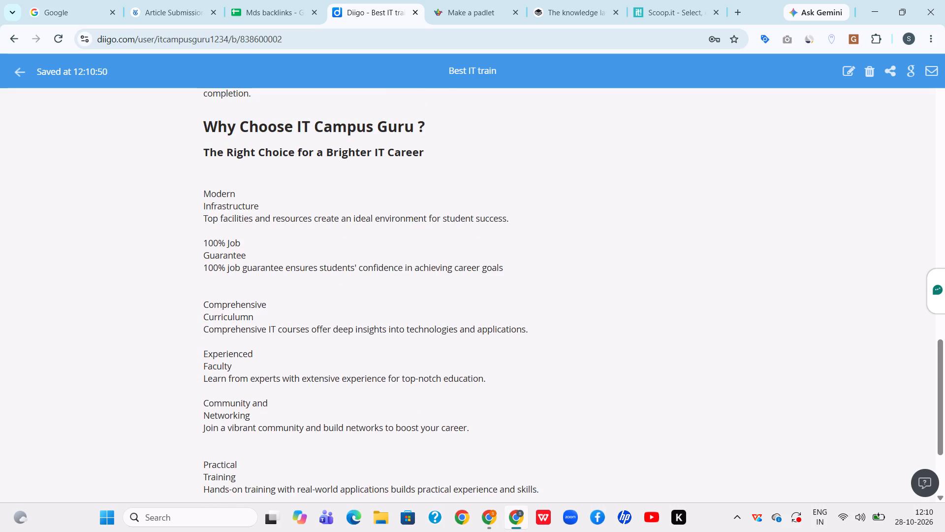
Merge "Modern", "Infrastructure" and their description into one line, with "- " separating the title from the description.
click(206, 220)
key(Left)
key(BackSpace)
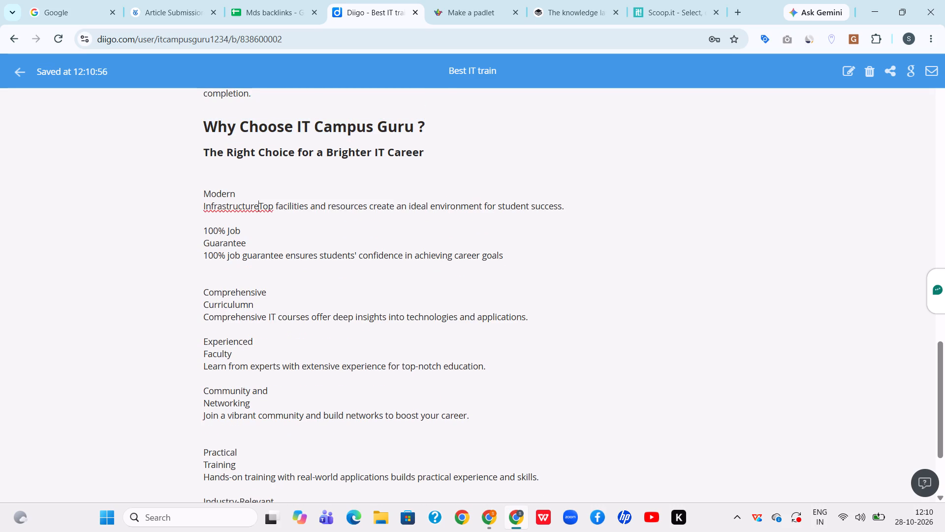
key(Home)
key(BackSpace)
key(space)
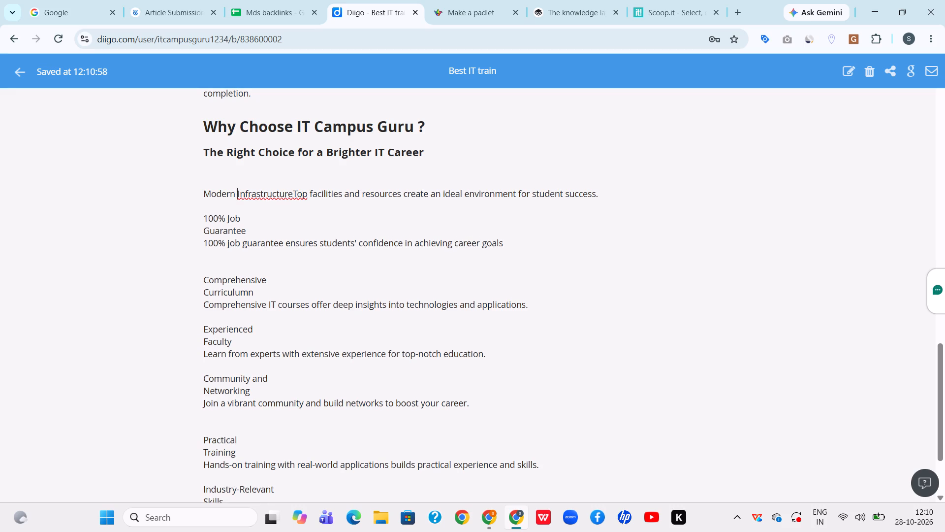
click(294, 193)
text(-)
key(space)
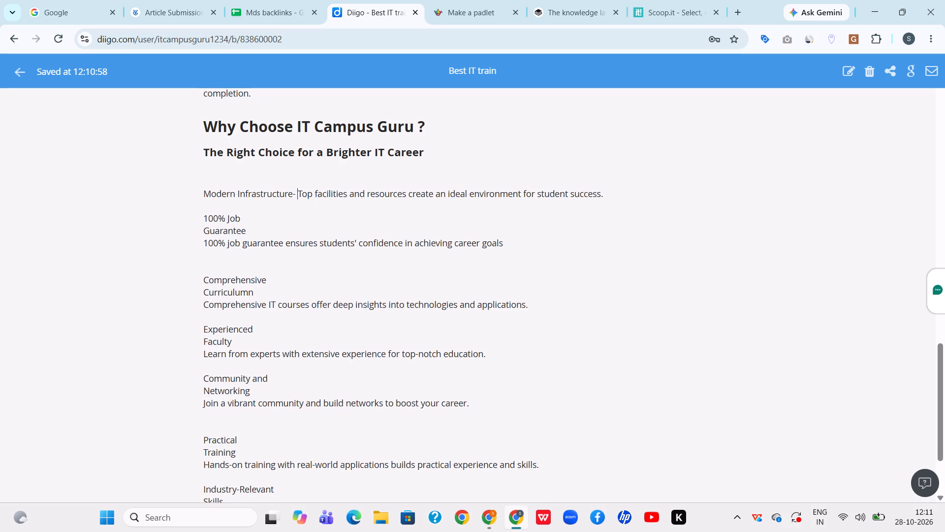
Merge "100% Job", "Guarantee" and their description into one line, with "- " after the title.
click(205, 232)
key(BackSpace)
key(space)
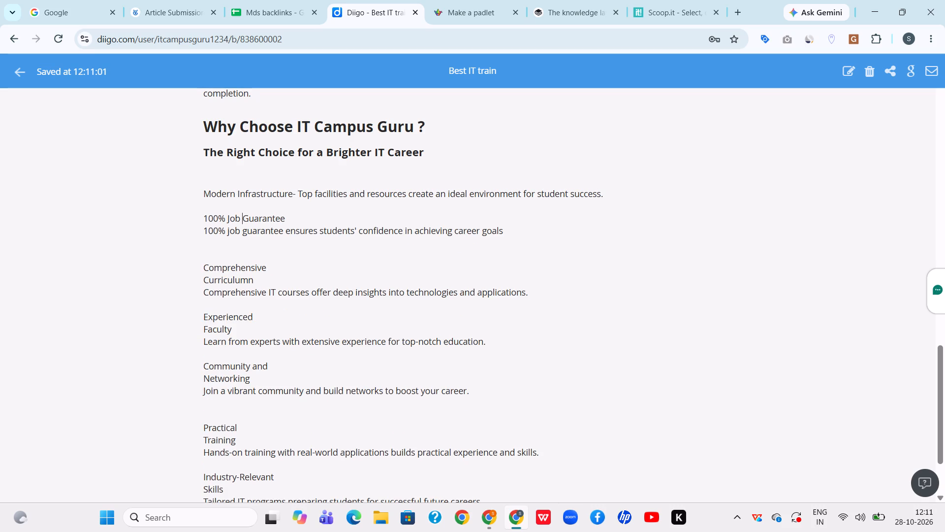
click(205, 233)
key(BackSpace)
text(-)
key(space)
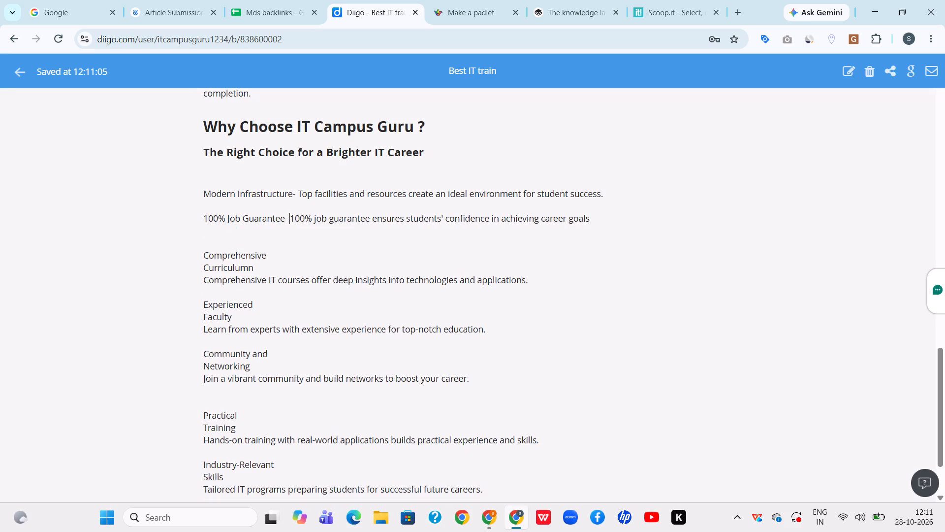
Merge "Comprehensive", "Curriculumn" and their description into one line, correcting the title to "Comprehensive Curriculum" followed by "- ".
click(203, 266)
key(BackSpace)
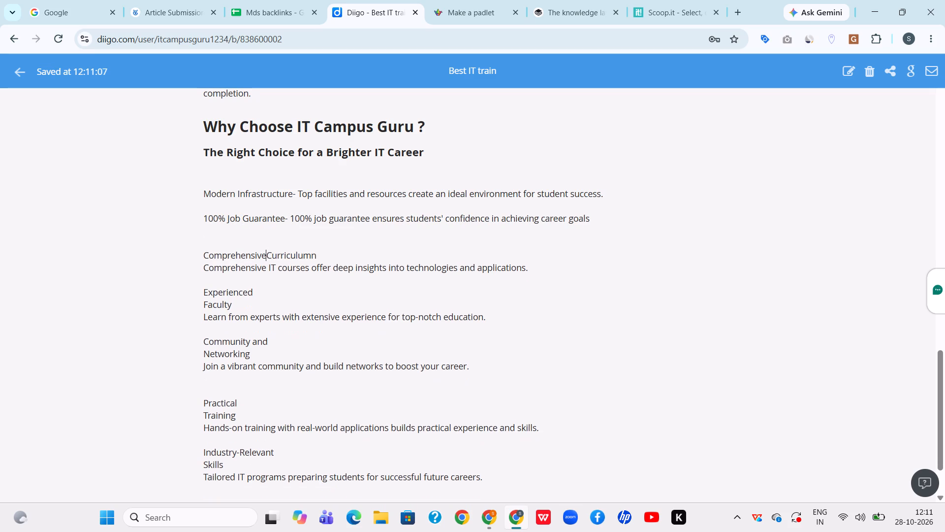
key(space)
text(-)
key(BackSpace)
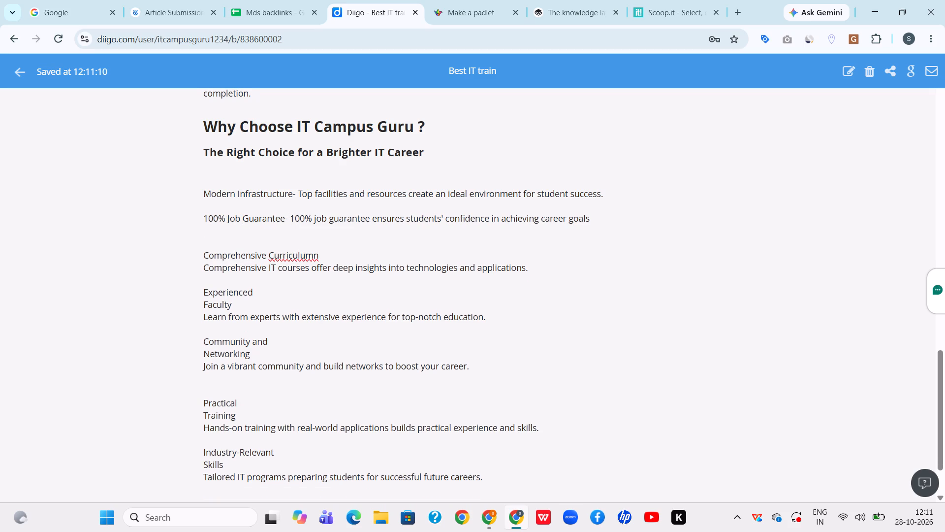
click(203, 271)
key(BackSpace)
key(BackSpace)
text(-)
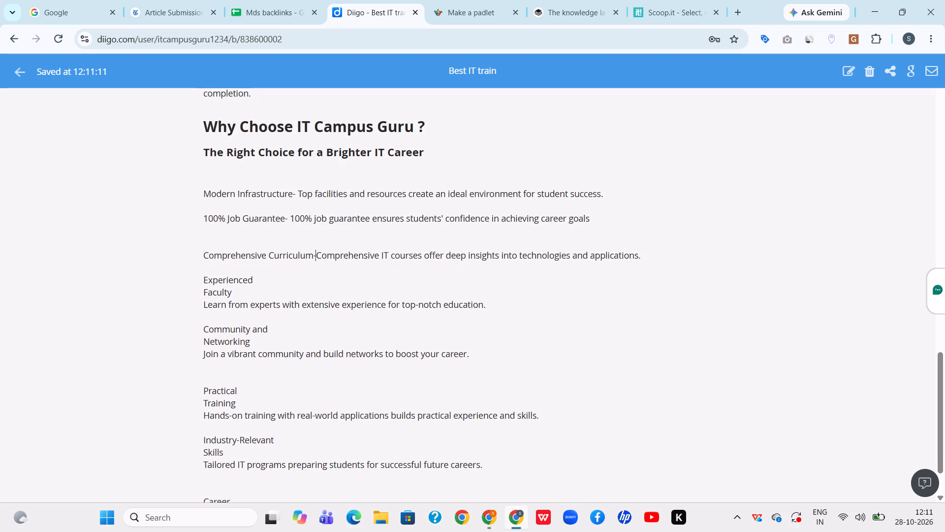
key(space)
Merge "Experienced", "Faculty" and their description into one line, with "- " after the title.
click(203, 291)
key(BackSpace)
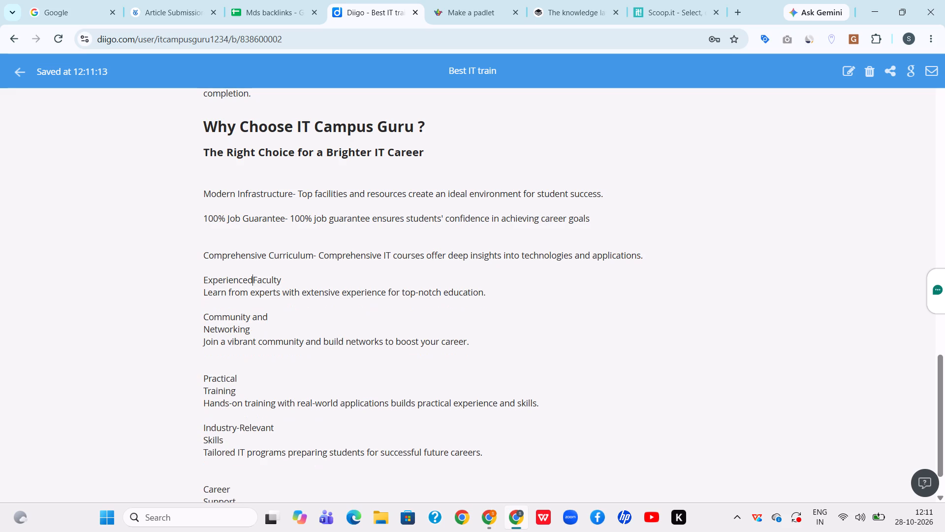
key(space)
click(203, 295)
key(BackSpace)
text(-)
key(space)
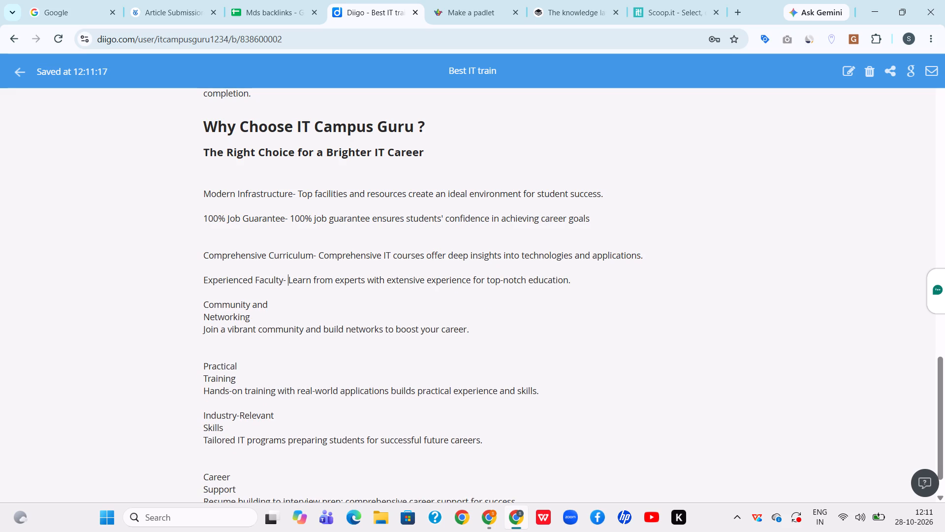
Merge "Community and", "Networking" and their description into one line, with "- " after the title.
click(208, 318)
key(Left)
key(BackSpace)
key(space)
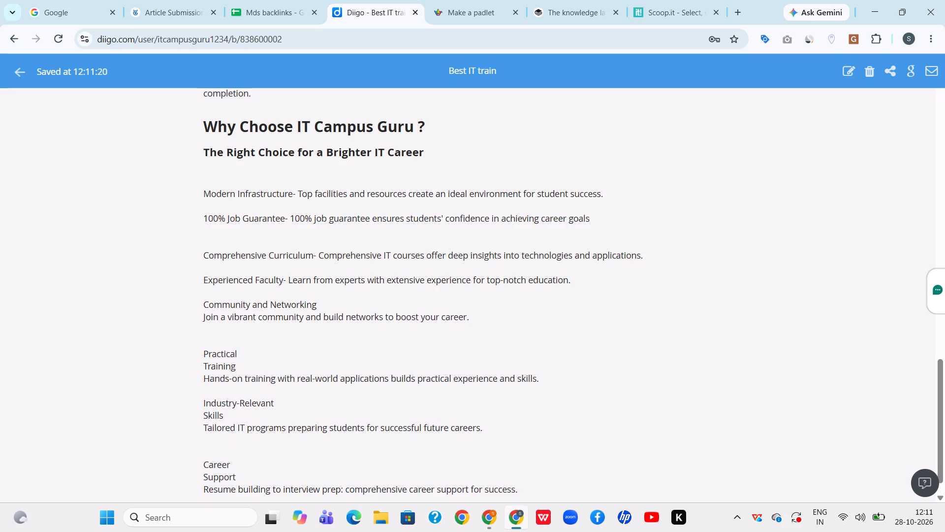
click(208, 320)
key(Left)
key(BackSpace)
text(-)
key(space)
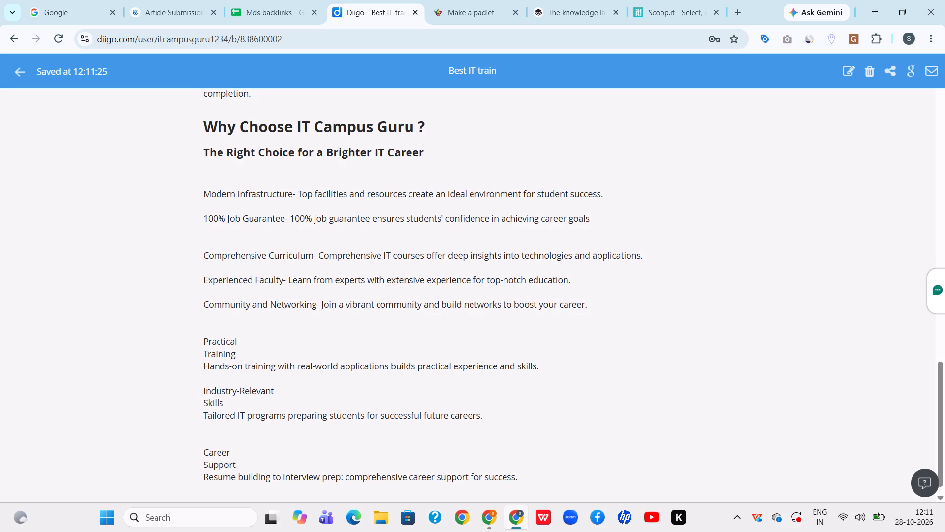
Merge "Practical", "Training" and their description into one line, with "- " after the title.
click(207, 350)
key(Left)
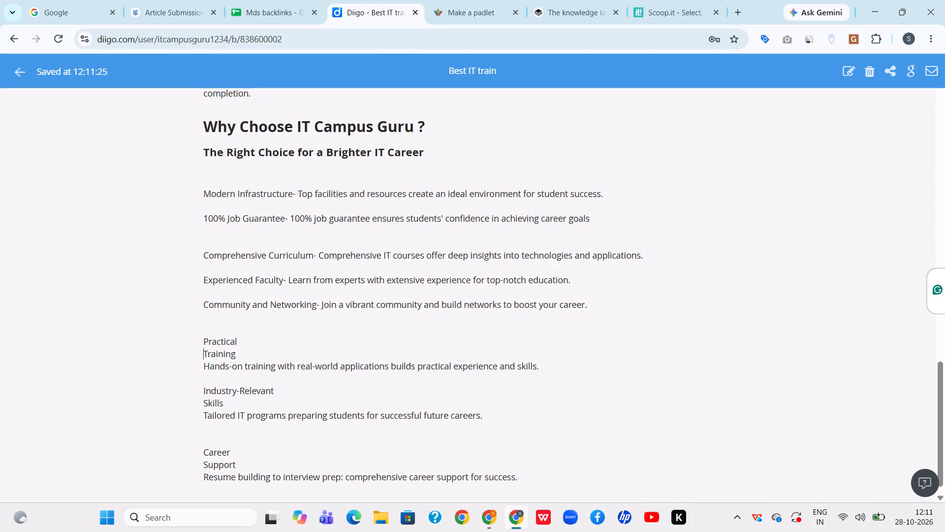
key(BackSpace)
key(space)
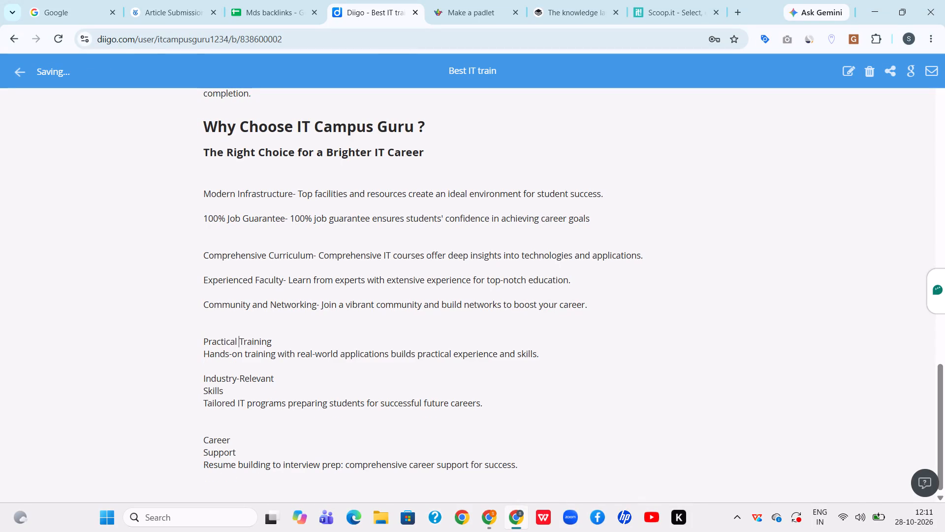
click(207, 352)
key(Left)
key(BackSpace)
text(-)
key(space)
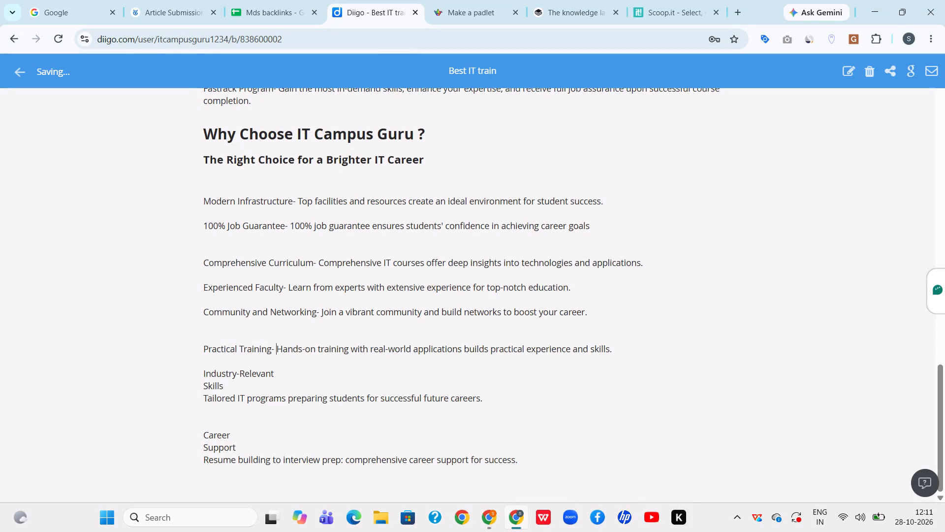
Merge "Industry-Relevant", "Skills" and their description into one line, with "- " after the title.
click(204, 384)
key(BackSpace)
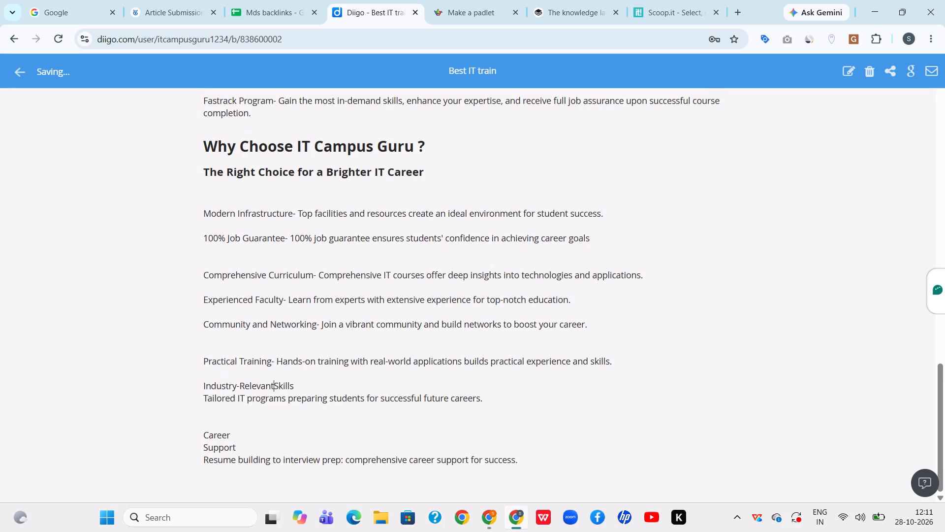
key(minus)
key(BackSpace)
key(space)
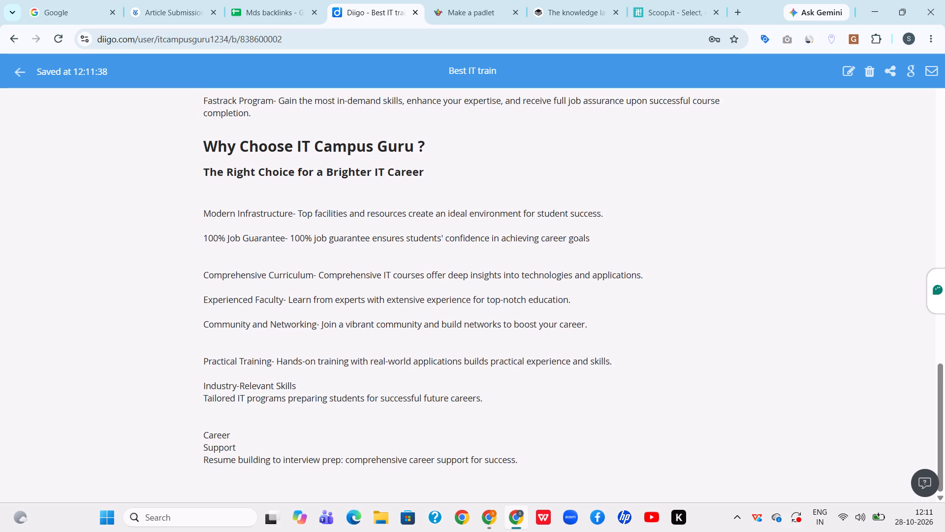
click(204, 393)
key(BackSpace)
text(-)
key(space)
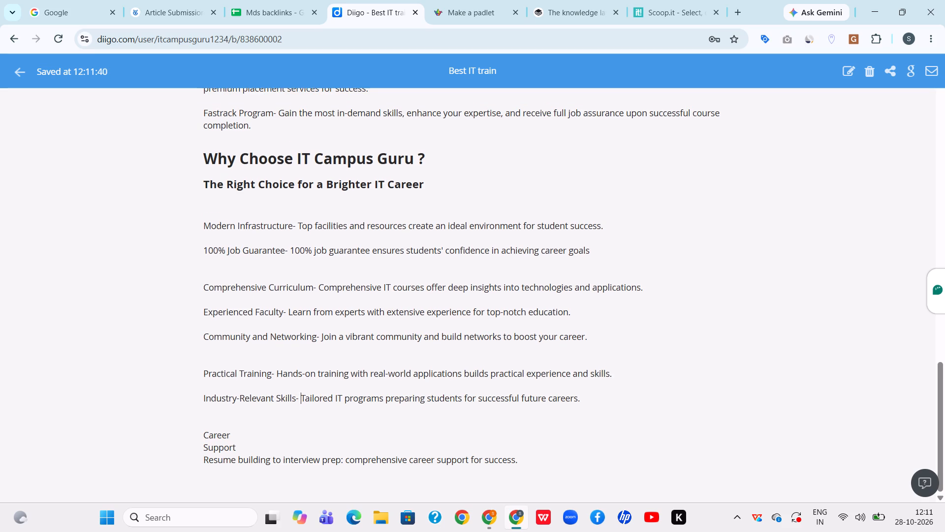
Merge "Career", "Support" and their description into one line, with "- " after the title.
click(205, 444)
key(BackSpace)
key(space)
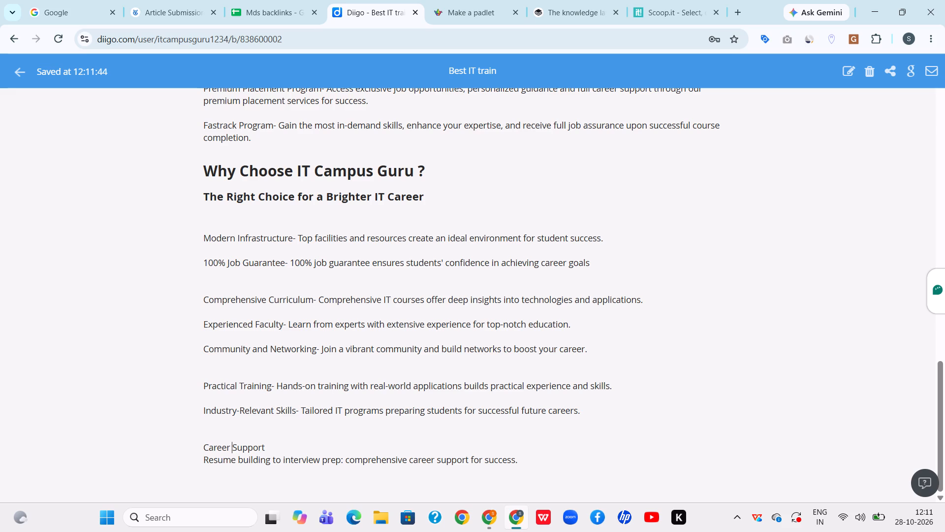
click(207, 454)
key(Left)
key(BackSpace)
text(-)
key(space)
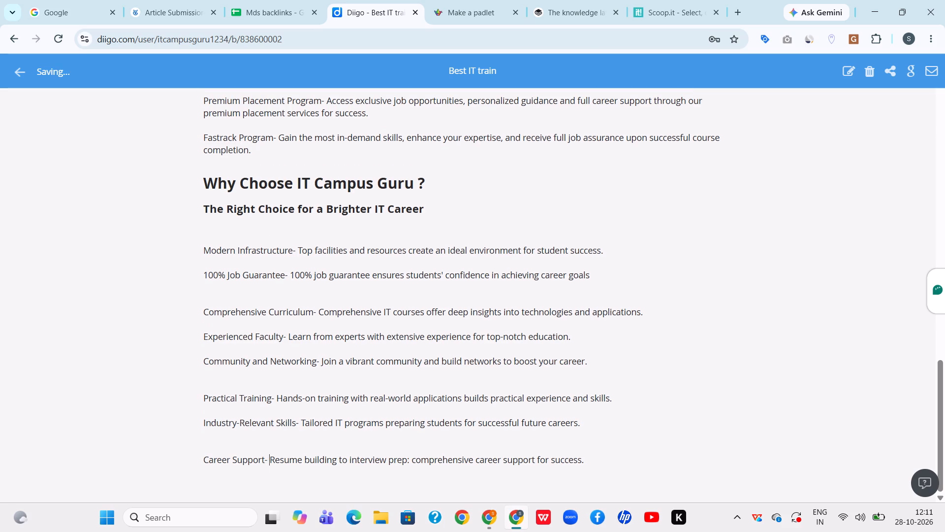
Remove the extra blank lines above the Career Support, Practical Training and Comprehensive Curriculum lines, leaving one blank line between entries.
click(554, 435)
key(BackSpace)
key(BackSpace)
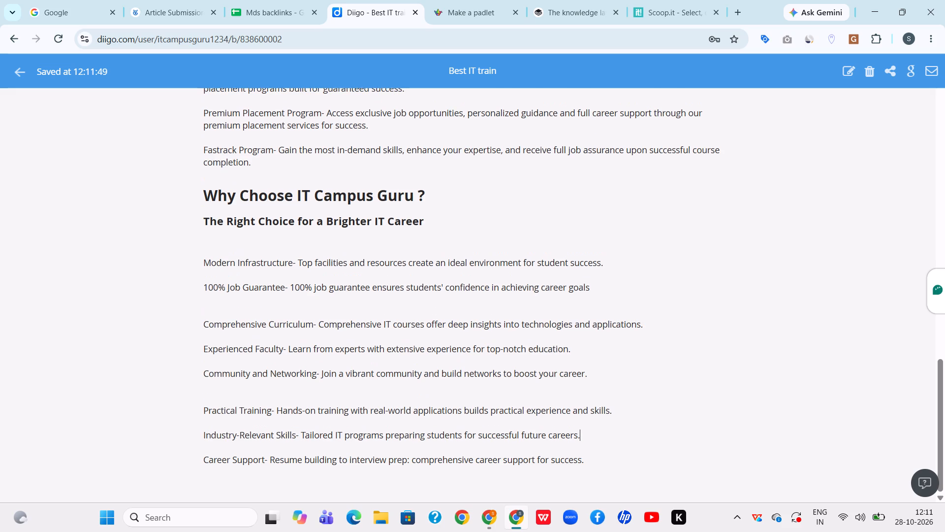
click(539, 389)
key(BackSpace)
key(BackSpace)
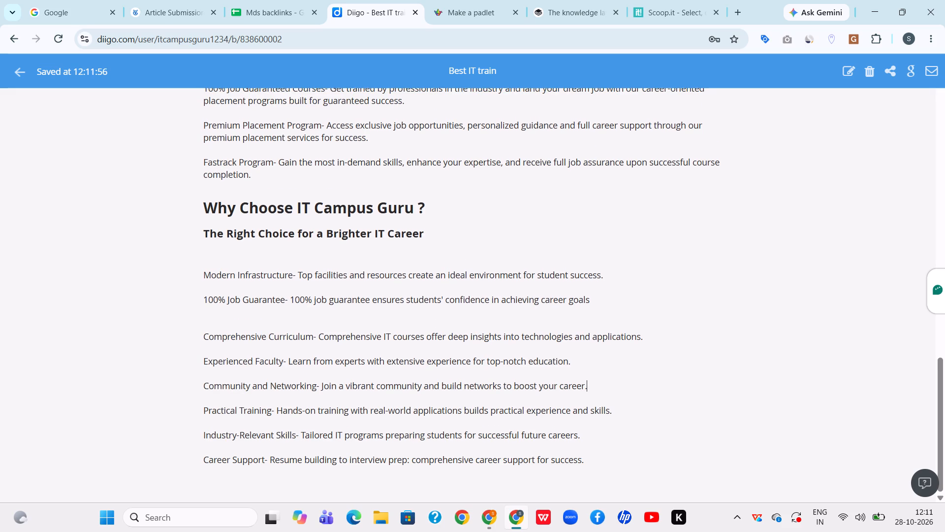
click(511, 323)
key(BackSpace)
key(BackSpace)
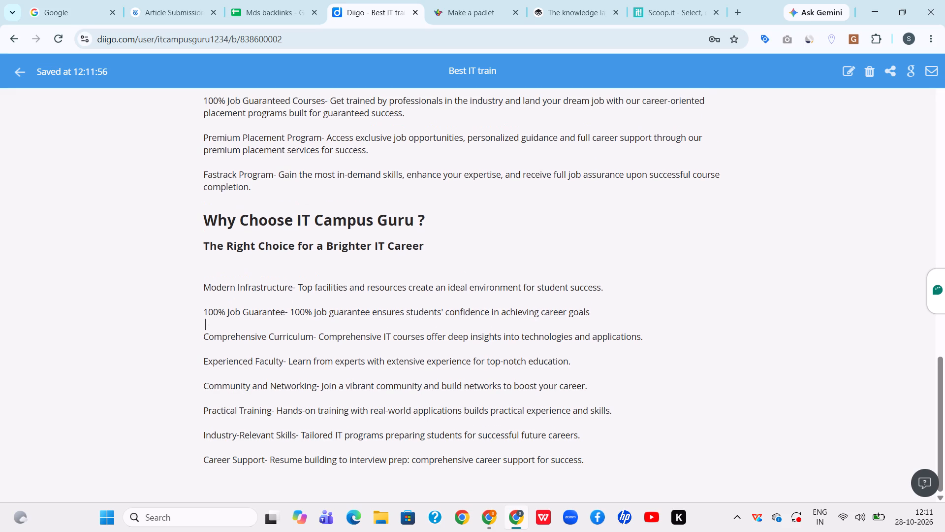
Add two new lines below the Career Support description at the end of the note.
click(669, 459)
key(Return)
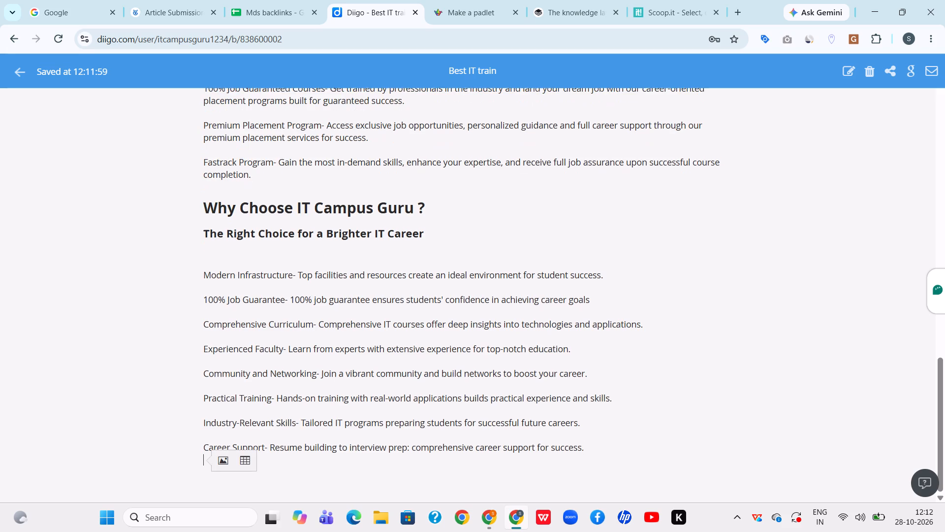
key(Return)
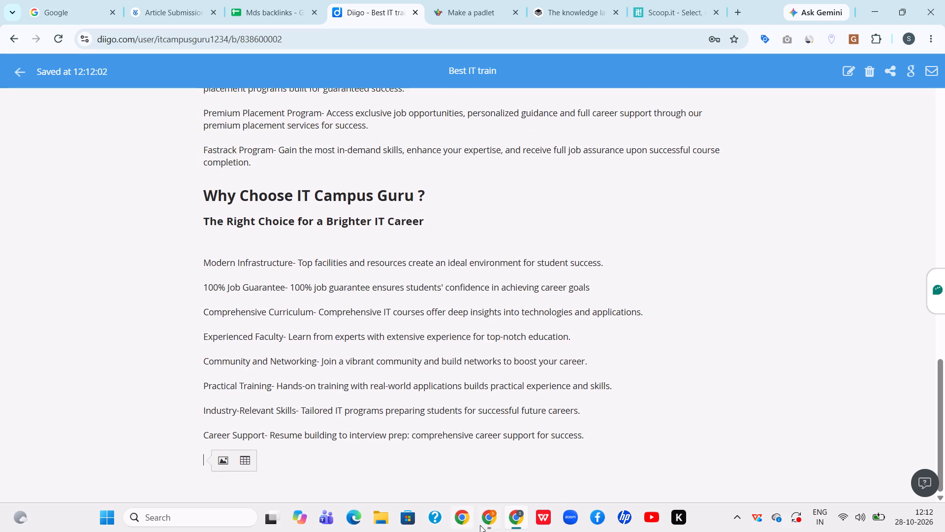
Copy the sentence "Join our community of learners and start your journey towards success." from the IT Campus Guru About us page.
click(489, 525)
key(ctrl+c)
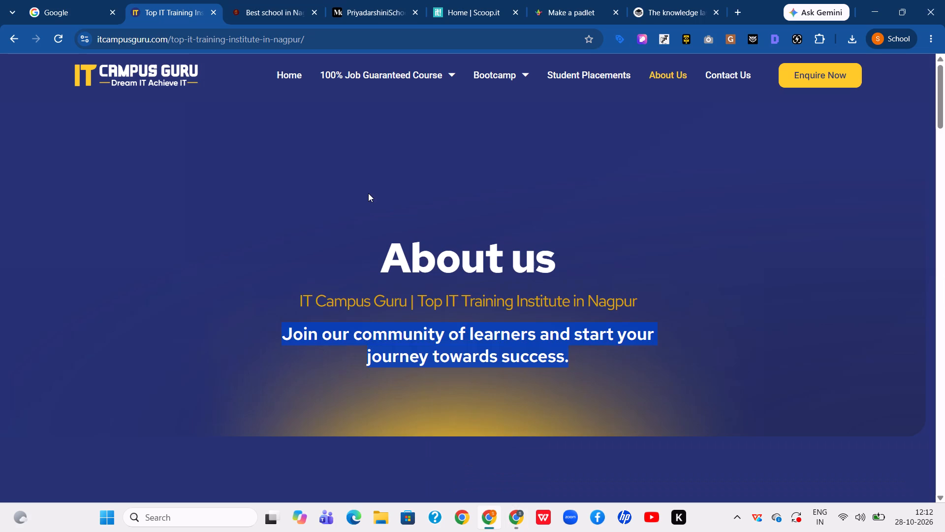
key(ctrl+c)
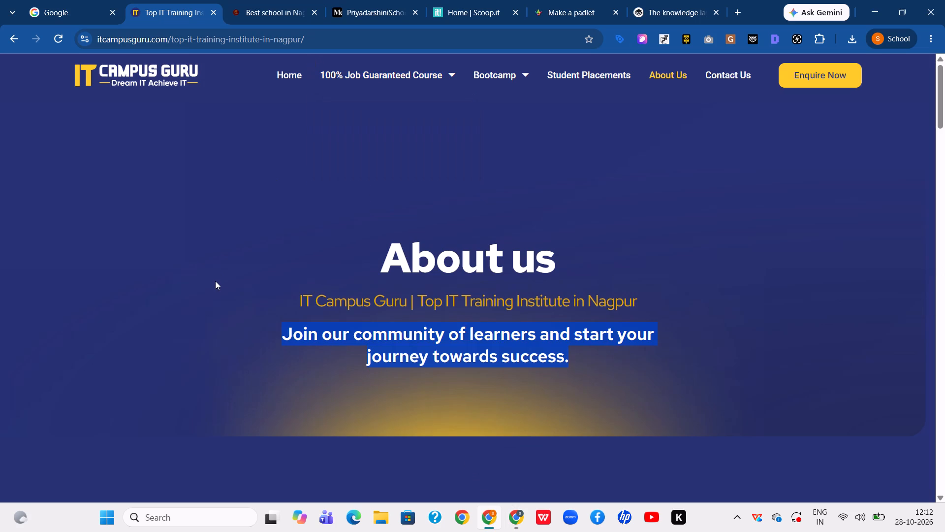
Open the IT Campus Guru home page and select its web address, itcampusguru.com.
click(215, 281)
click(288, 81)
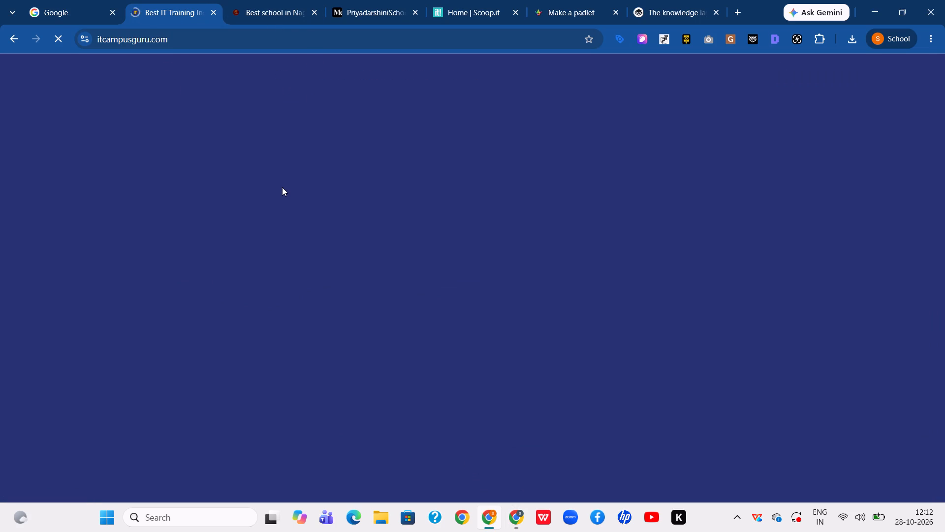
key(Page_Down)
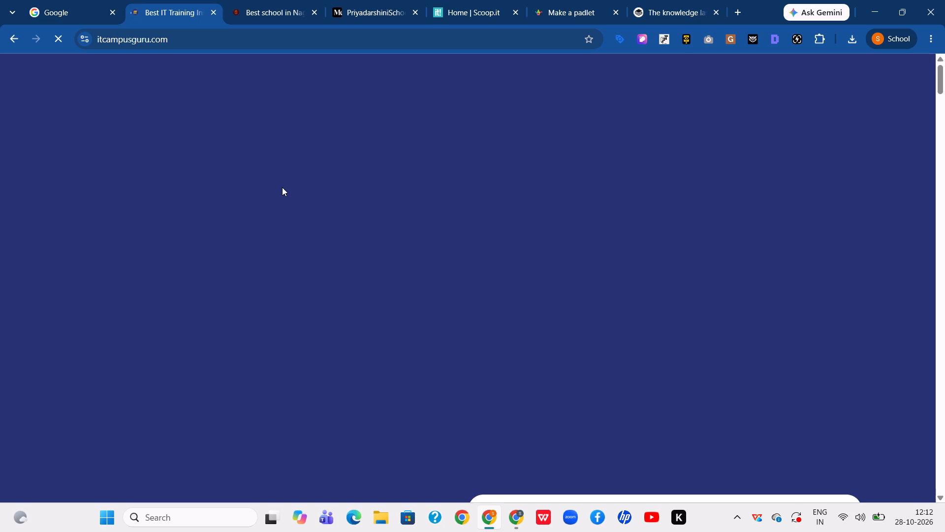
key(Page_Down)
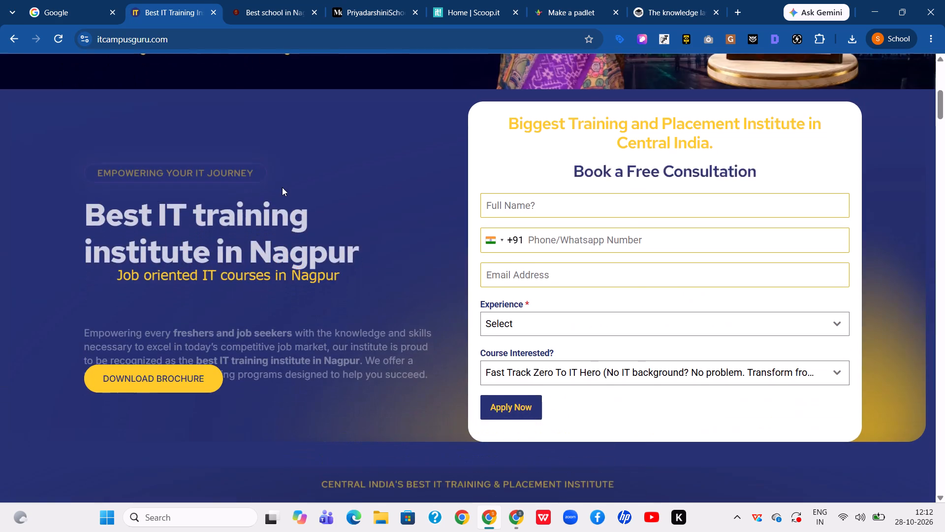
scroll(282, 187, down, 1)
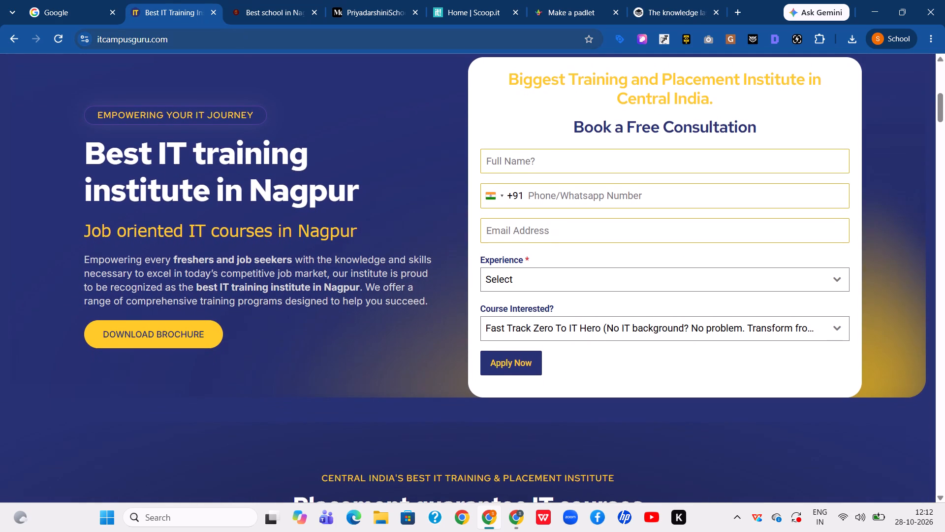
click(237, 32)
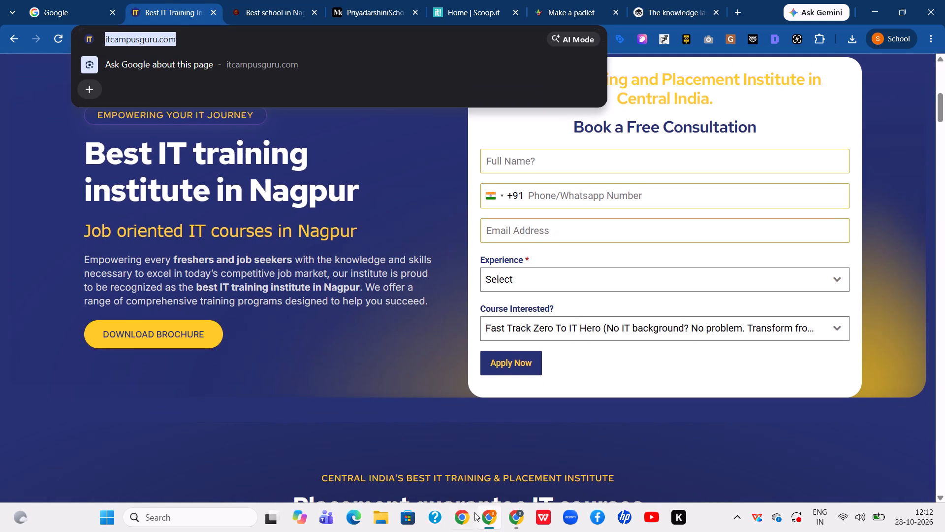
Add the copied "Join our community of learners" sentence as the closing line of the Diigo note, below the Career Support entry.
click(504, 528)
key(ctrl+v)
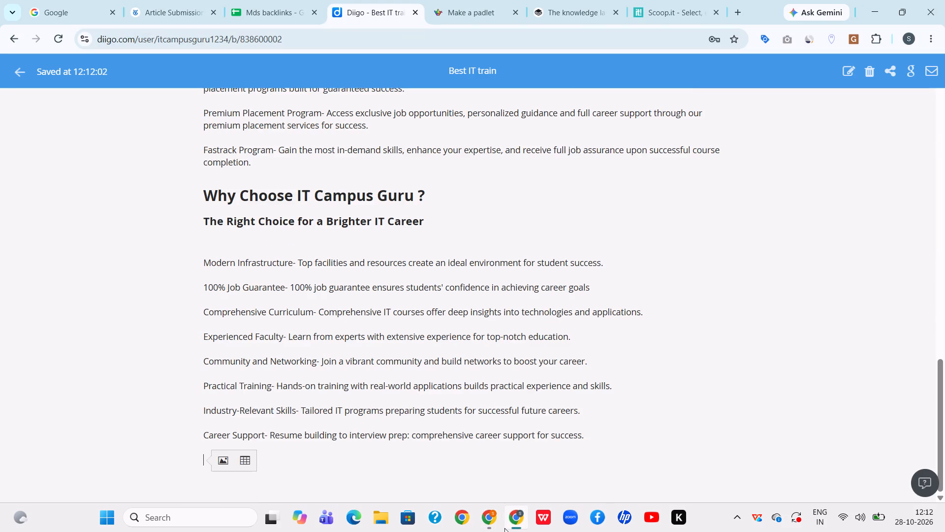
key(BackSpace)
key(BackSpace)
Link "best IT training institute in Nagpur" in the note's opening paragraph to the copied IT Campus Guru home page address.
scroll(430, 357, up, 3)
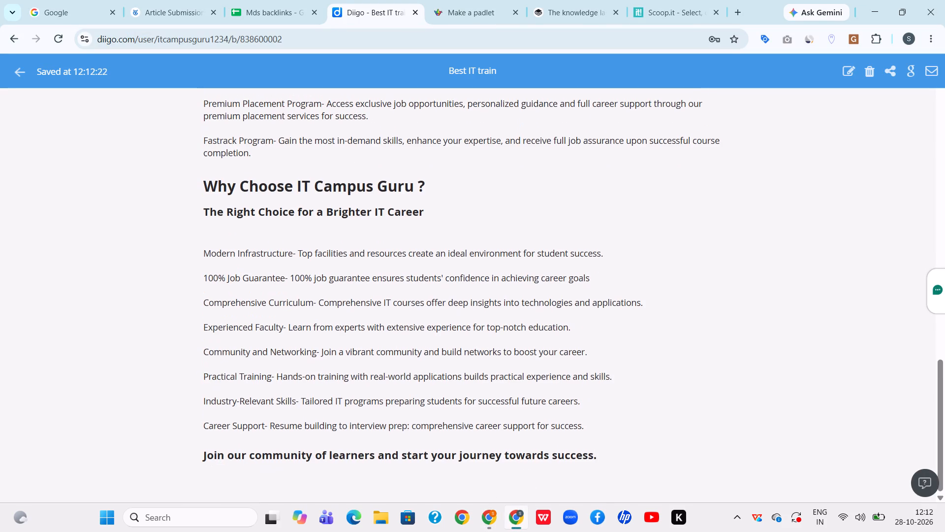
scroll(430, 357, up, 6)
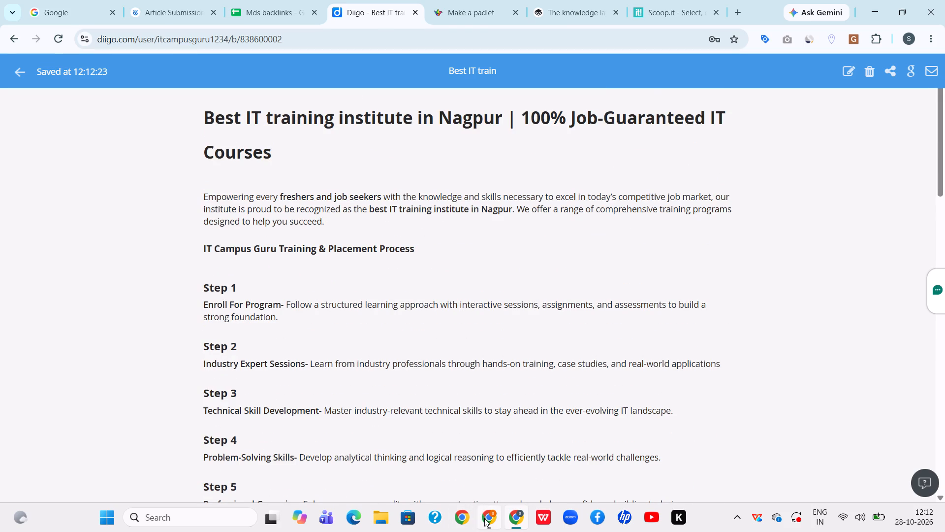
click(484, 518)
key(ctrl+c)
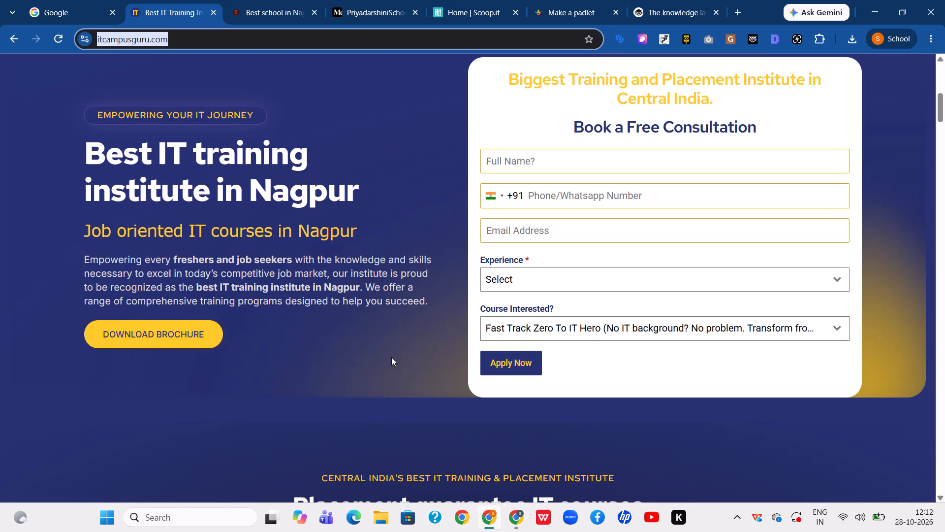
click(391, 357)
click(513, 514)
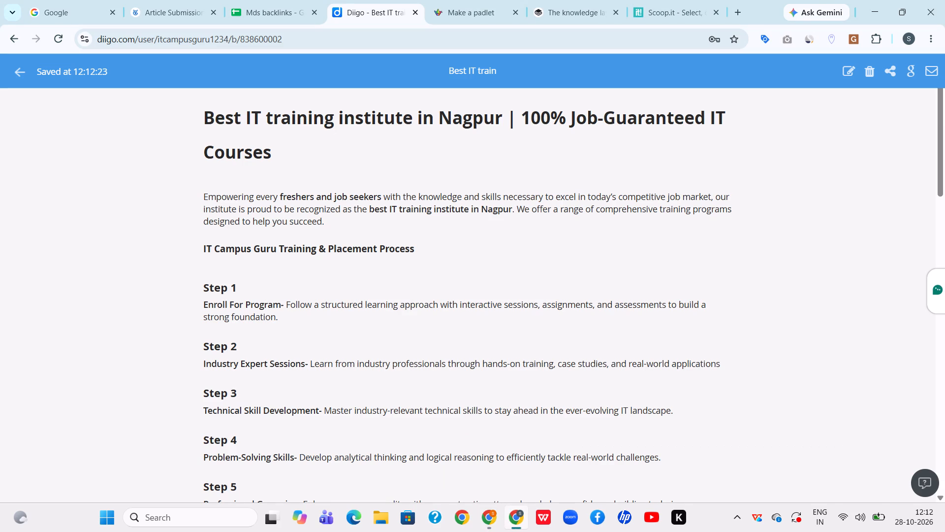
click(377, 209)
drag(377, 209, 496, 204)
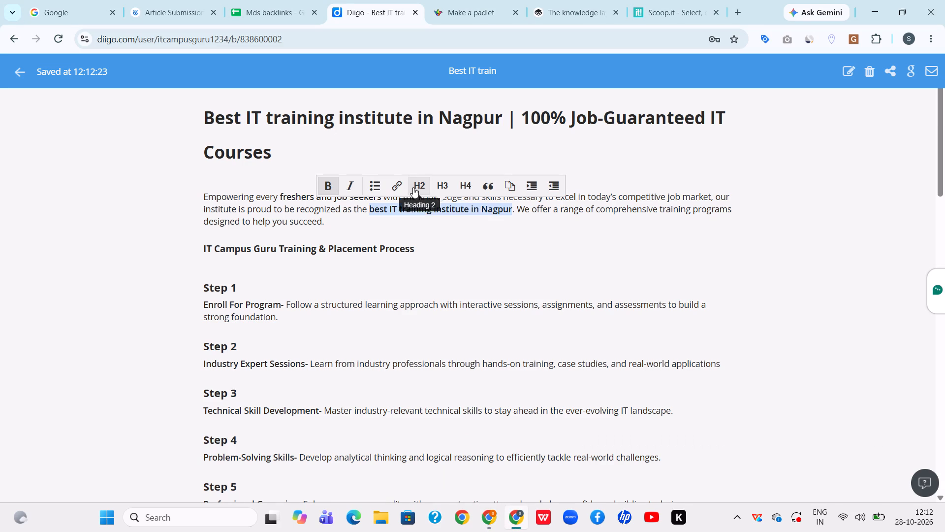
click(400, 185)
key(ctrl+v)
key(Return)
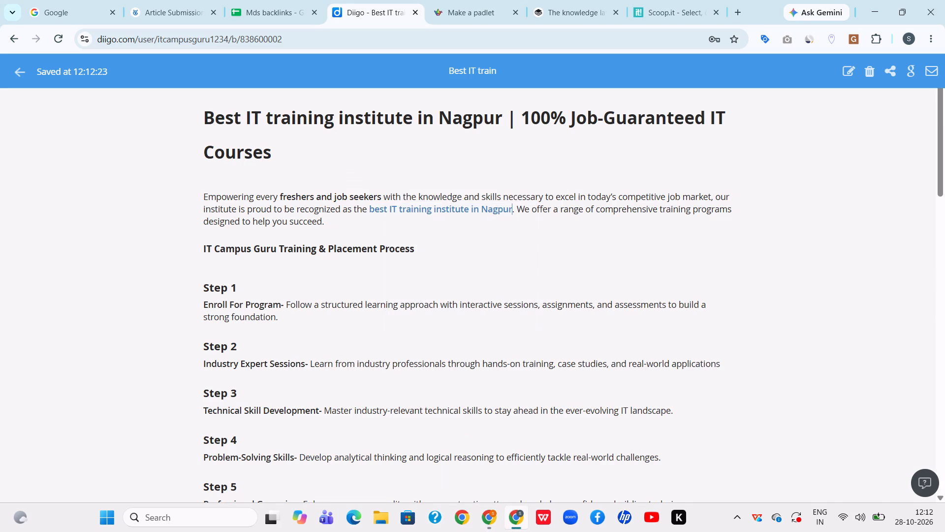
click(890, 71)
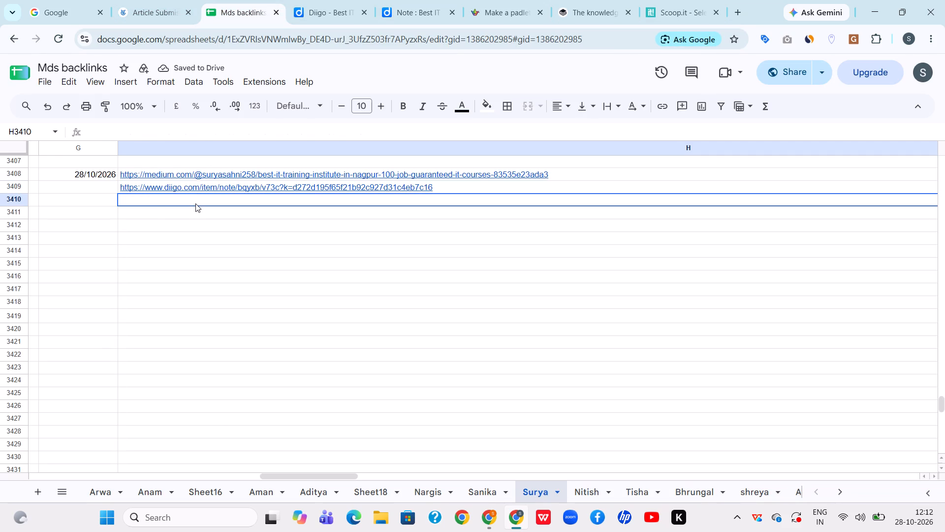
Switch to the Make a padlet page, close both Diigo pages and dismiss the "What's new on Padlet" announcements.
click(488, 0)
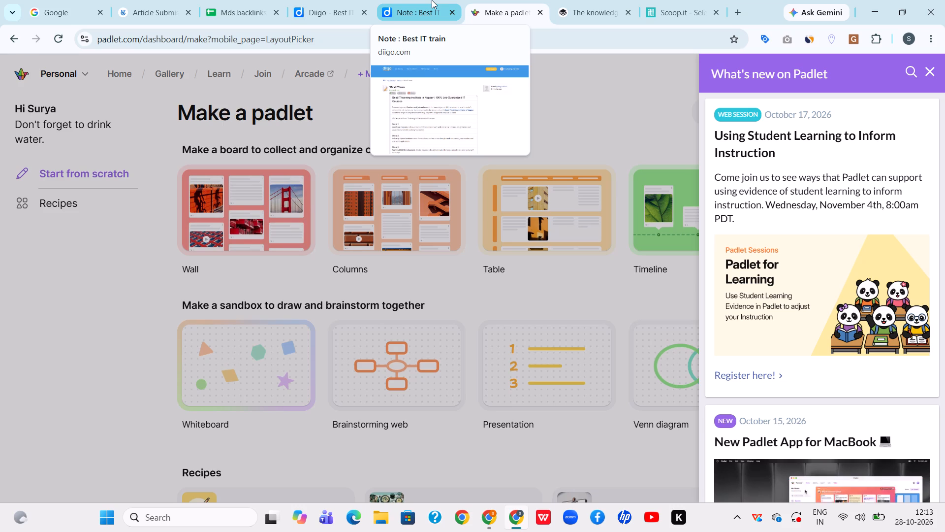
click(366, 13)
click(366, 13)
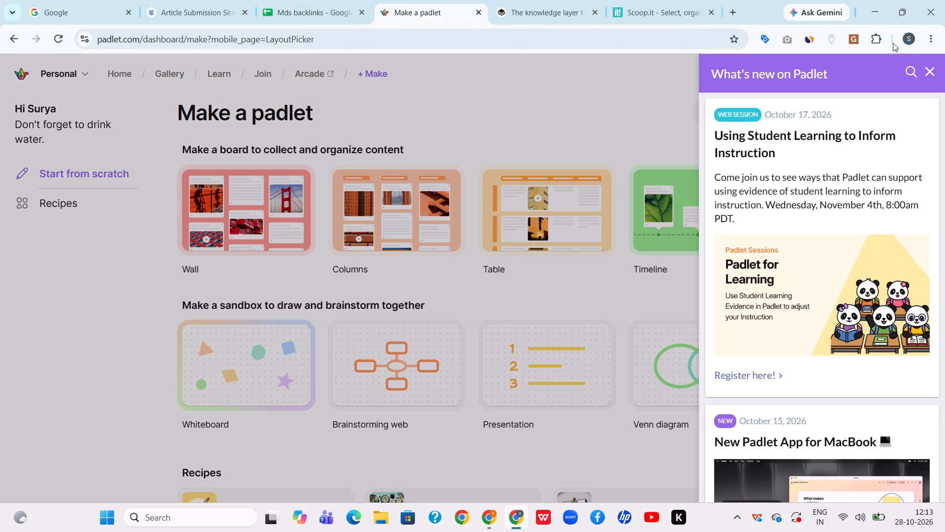
click(934, 77)
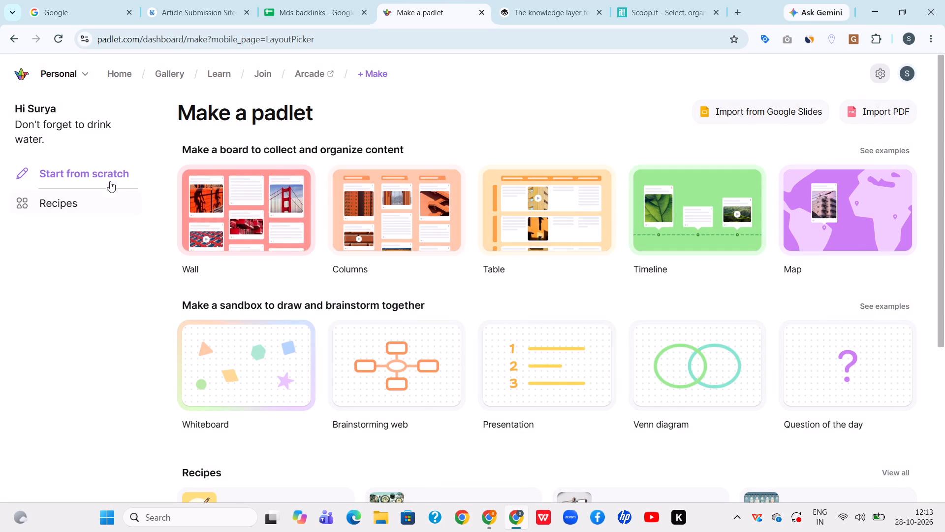
Look through the board, sandbox and recipe options on the Make a padlet page for a suitable format.
click(104, 177)
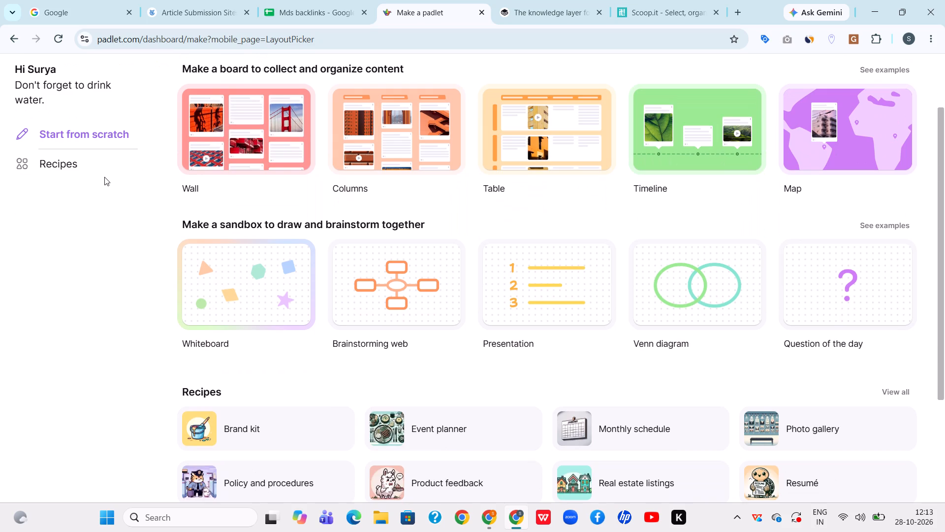
scroll(104, 177, up, 4)
scroll(372, 199, up, 3)
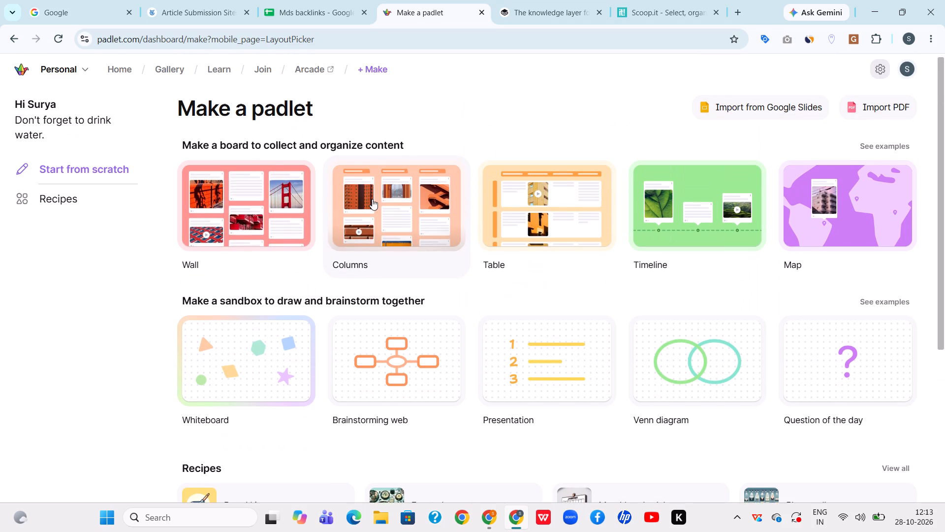
click(371, 77)
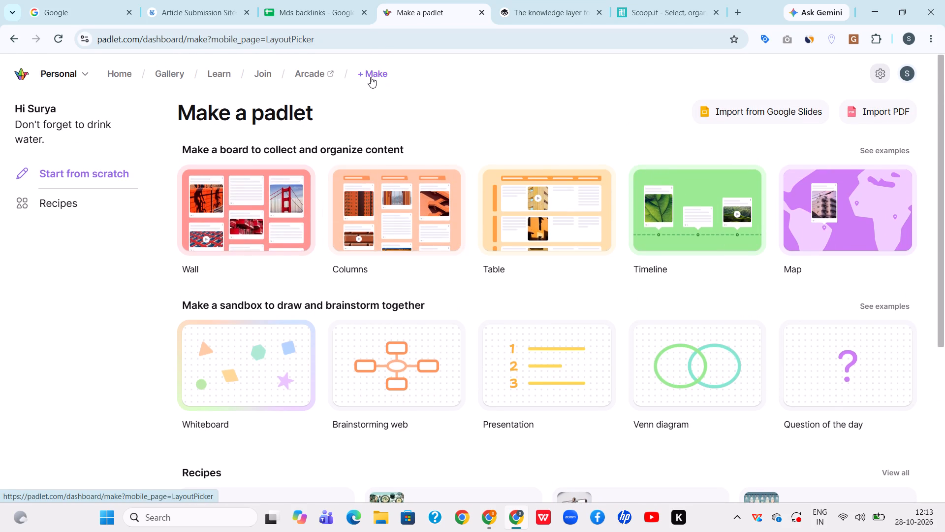
click(371, 77)
click(83, 177)
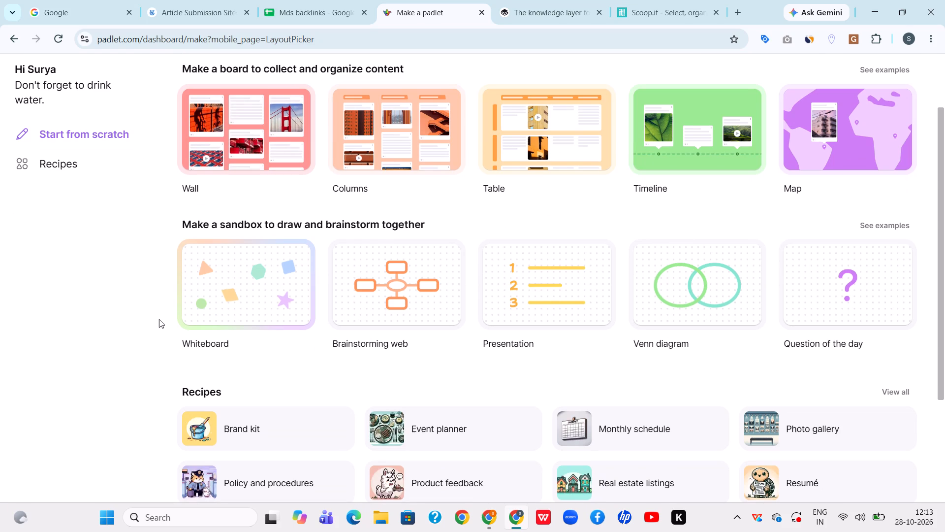
scroll(640, 400, down, 8)
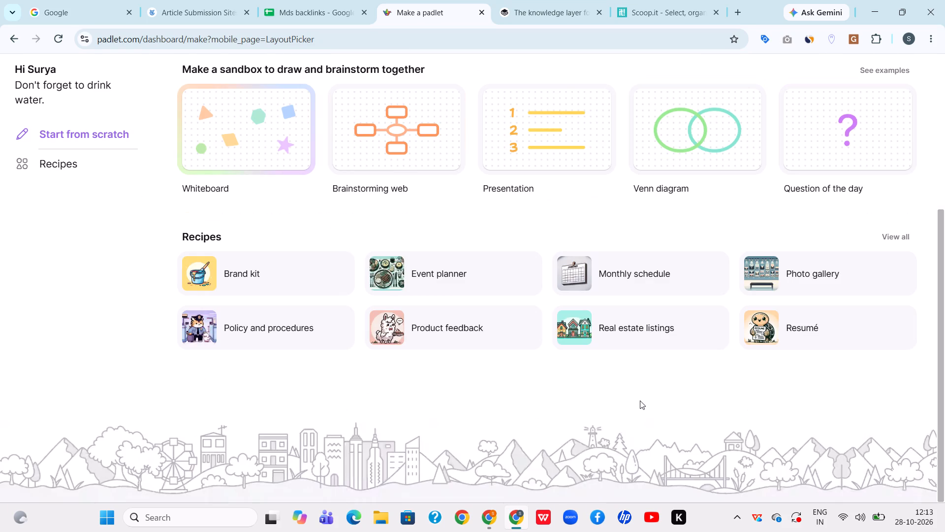
scroll(640, 400, up, 2)
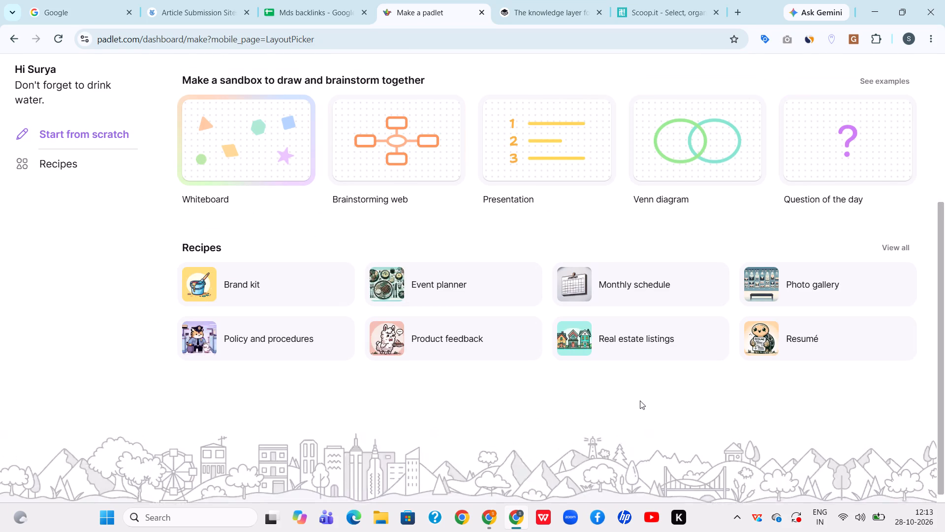
scroll(640, 400, up, 4)
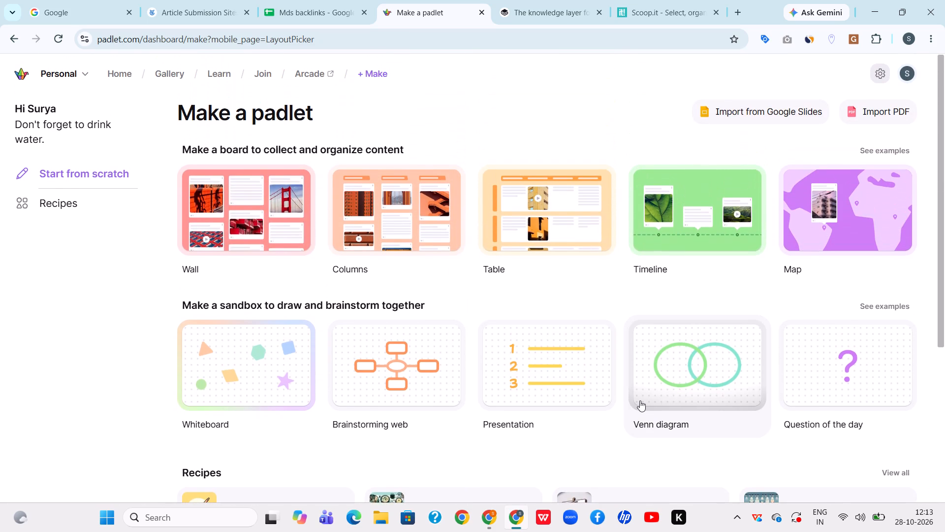
scroll(640, 400, up, 1)
scroll(664, 247, down, 1)
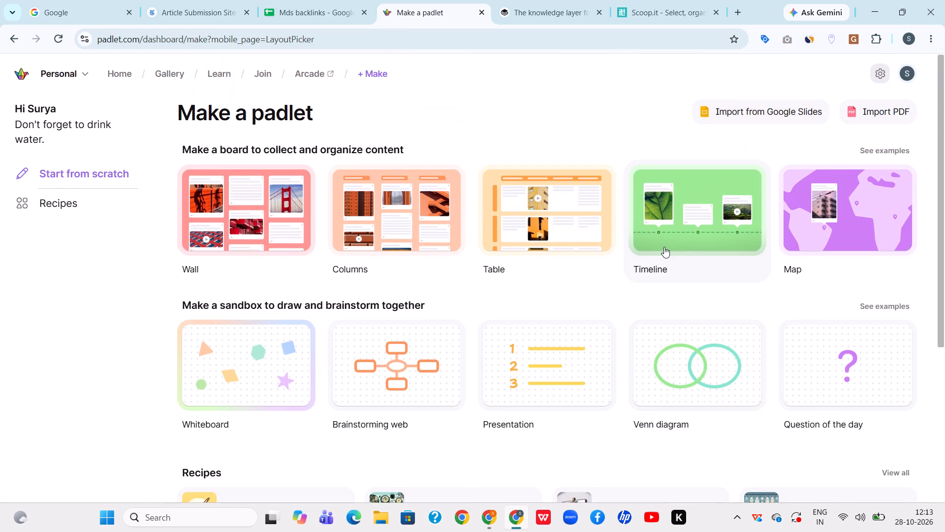
scroll(664, 247, down, 5)
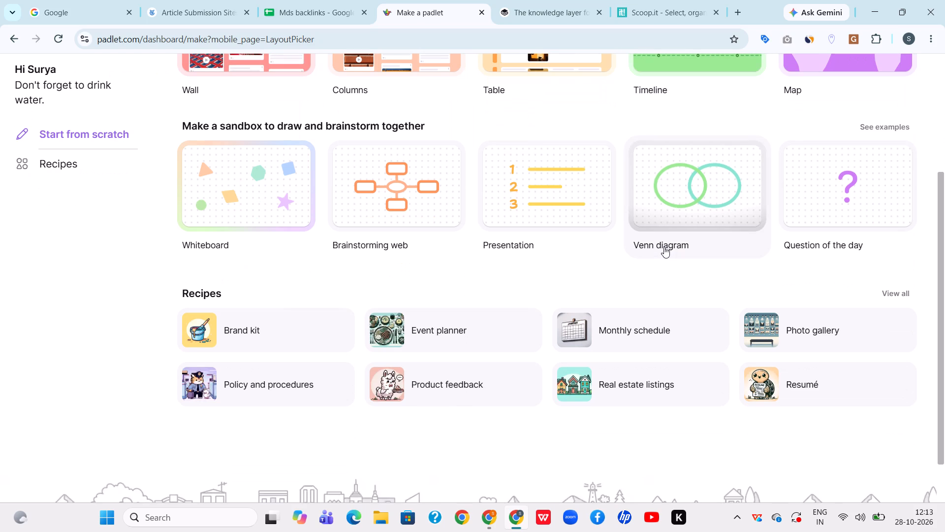
scroll(664, 247, up, 6)
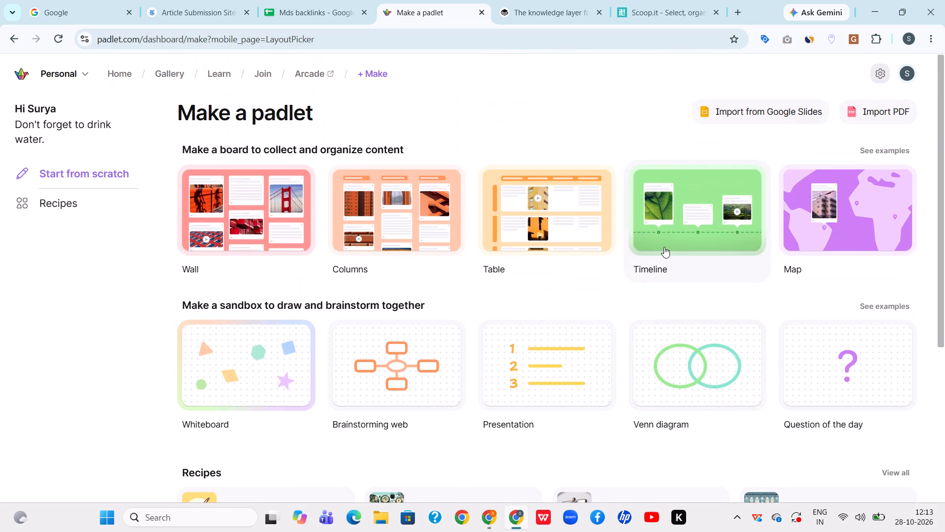
Examine the board, sandbox and recipe options on the Make a padlet page for a format that suits an article.
scroll(664, 247, up, 1)
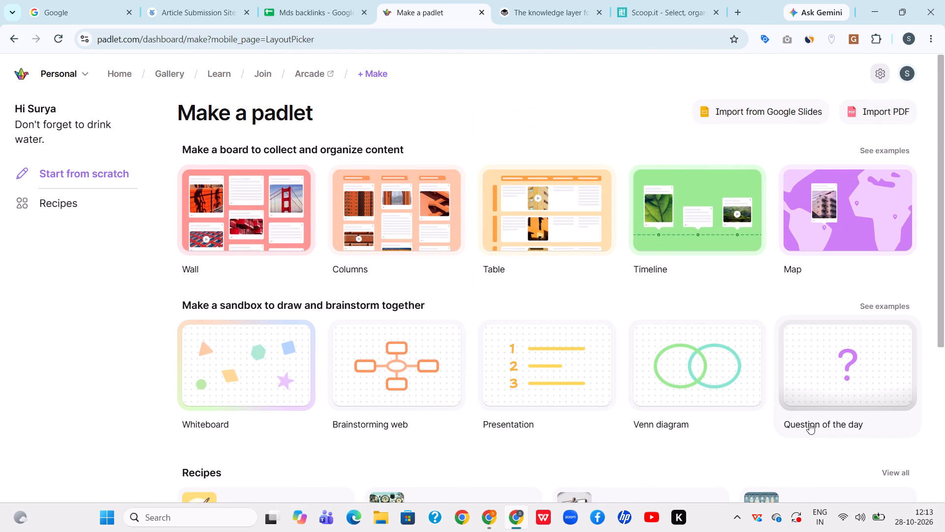
scroll(809, 423, left, 2)
scroll(809, 423, down, 3)
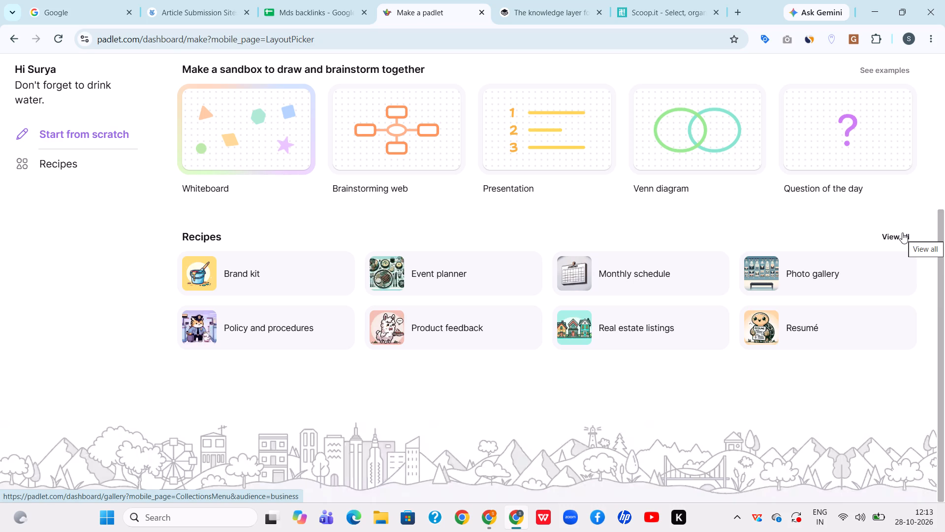
scroll(902, 233, up, 6)
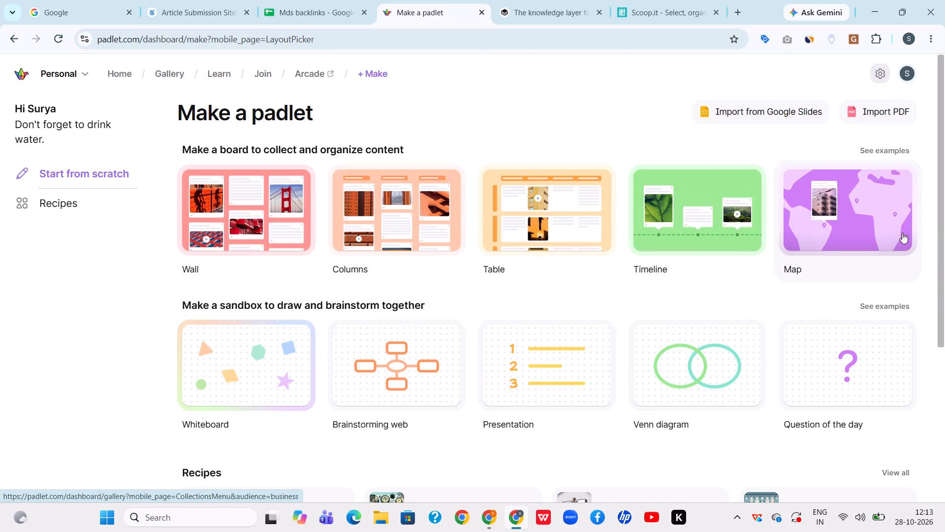
scroll(902, 233, left, 1)
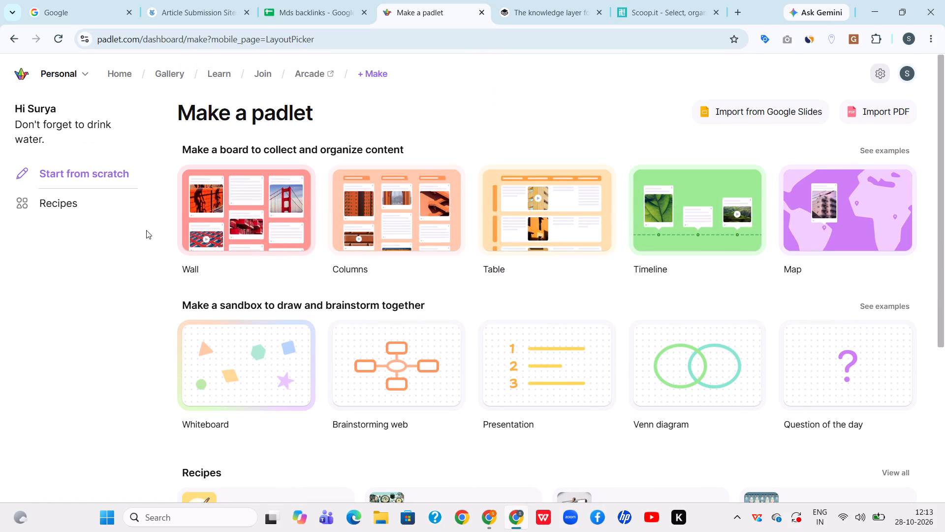
click(76, 171)
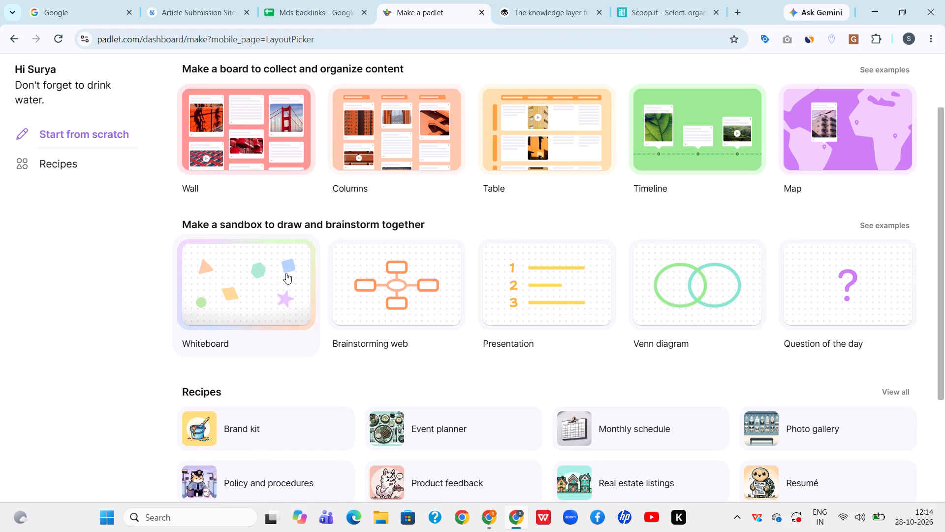
scroll(286, 273, left, 1)
scroll(286, 273, down, 1)
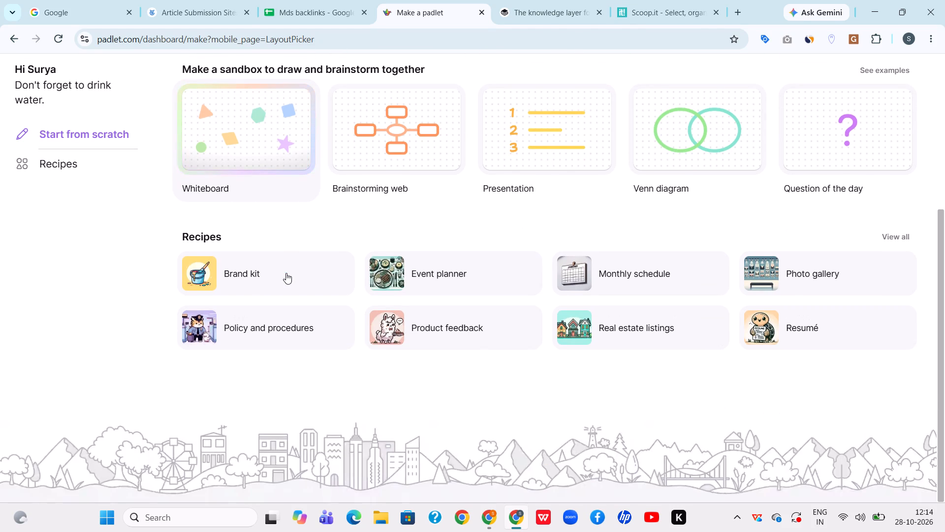
scroll(286, 273, down, 1)
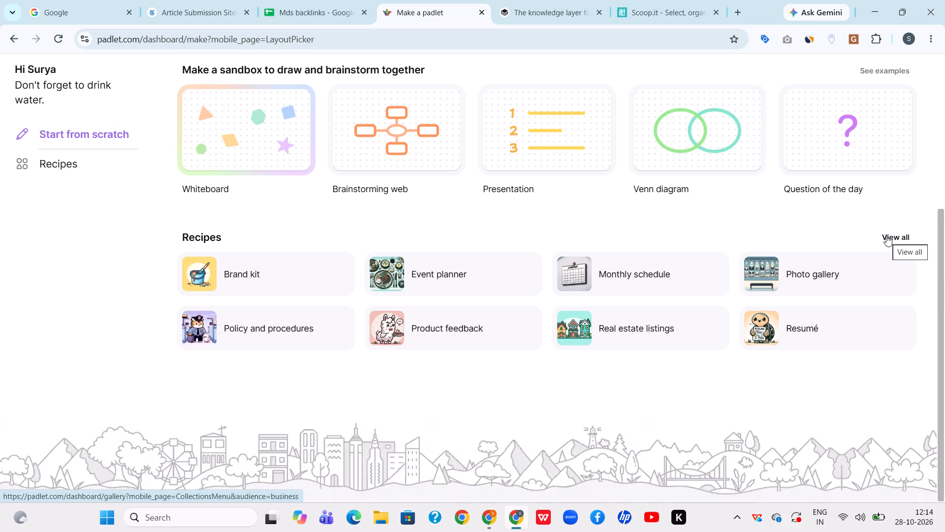
Browse the full gallery of business recipes for a suitable template and return to the Make a padlet page.
click(886, 235)
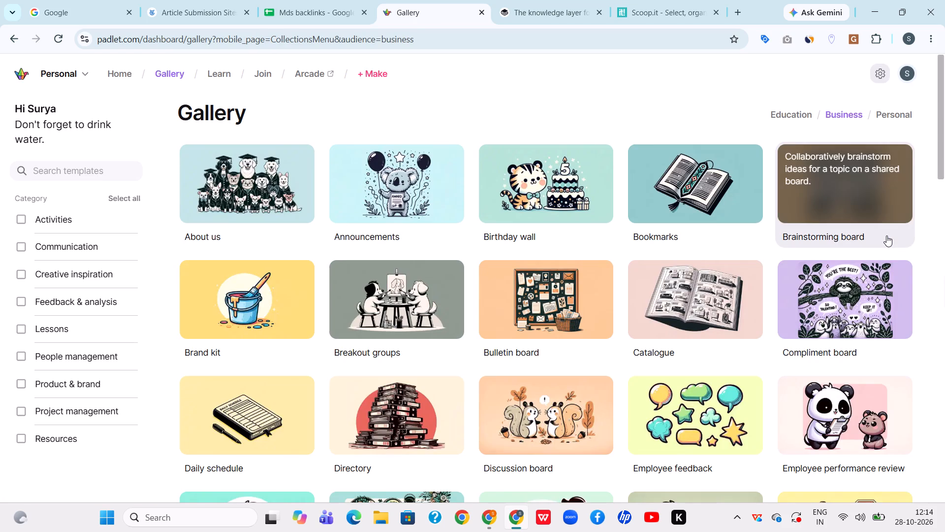
scroll(886, 235, down, 17)
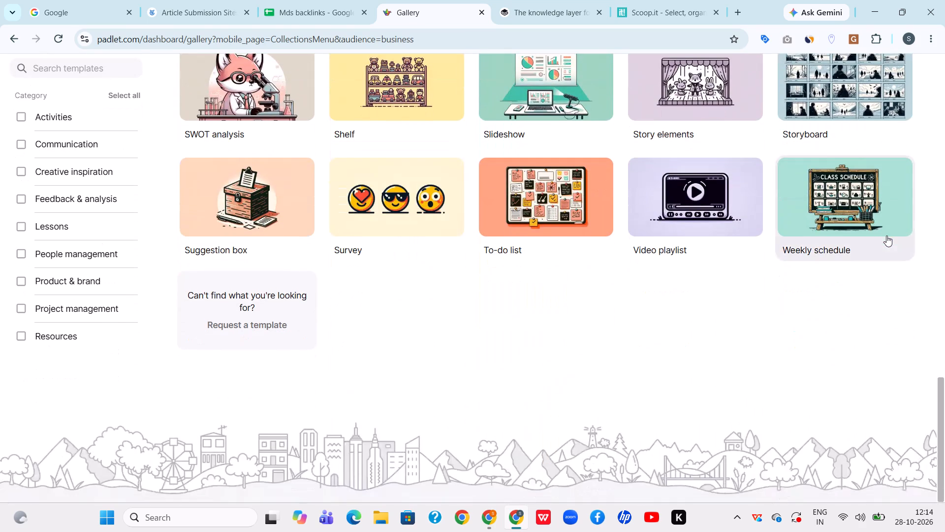
scroll(886, 242, up, 17)
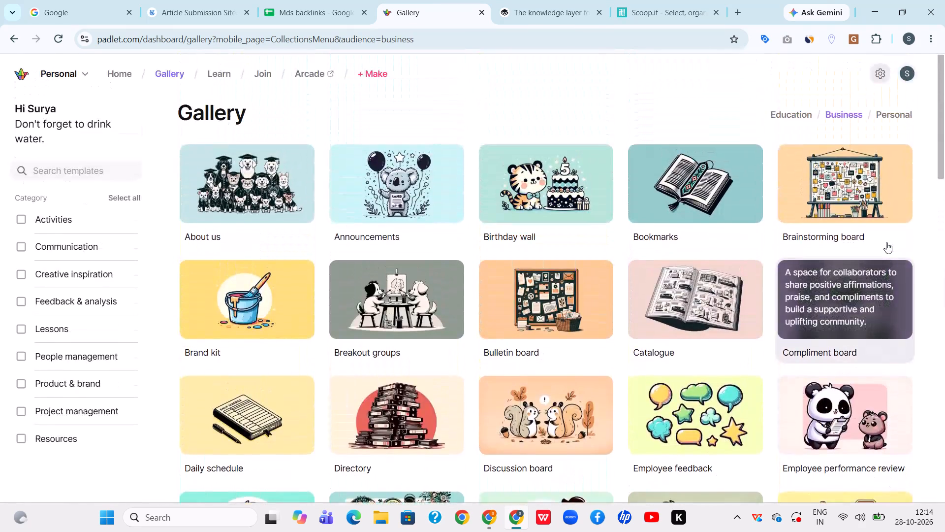
scroll(886, 242, right, 7)
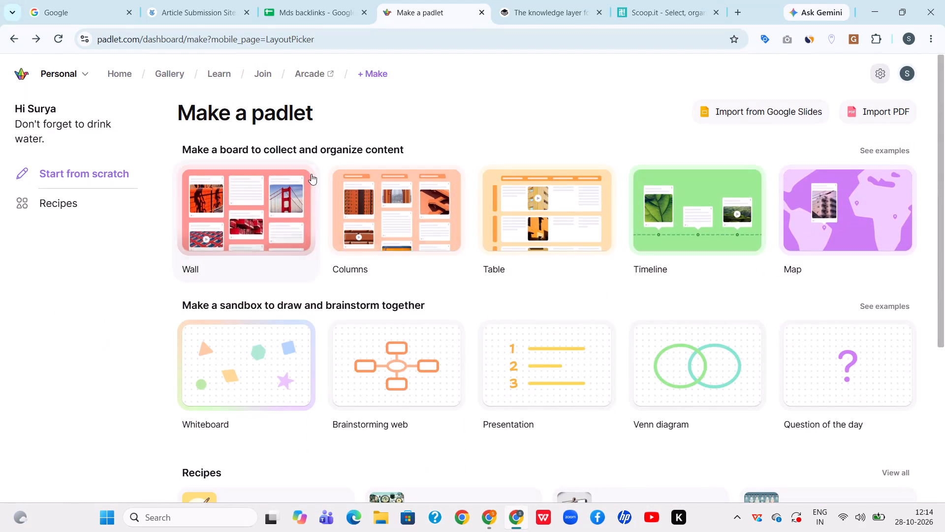
Create a blank Whiteboard sandbox from scratch, look over its starter templates and return to the Make a padlet page.
scroll(324, 380, down, 6)
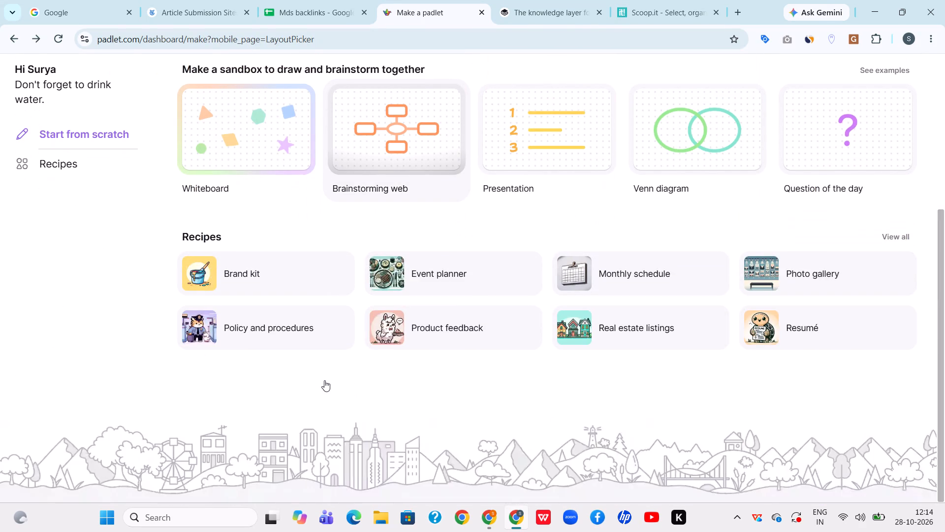
scroll(324, 380, up, 5)
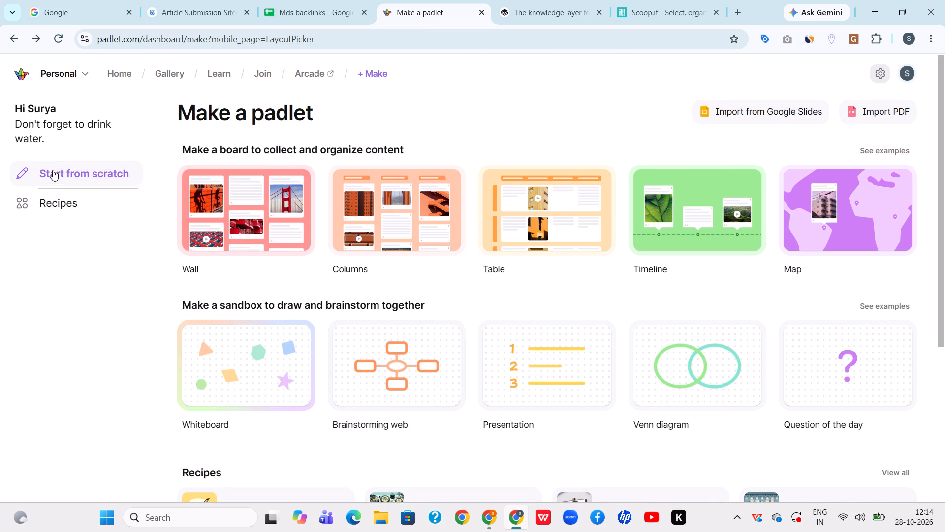
click(55, 174)
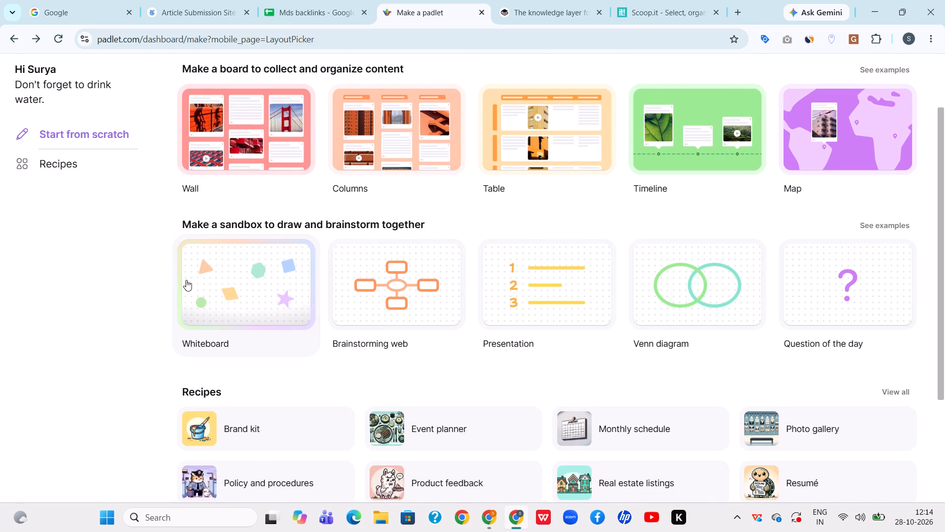
click(254, 301)
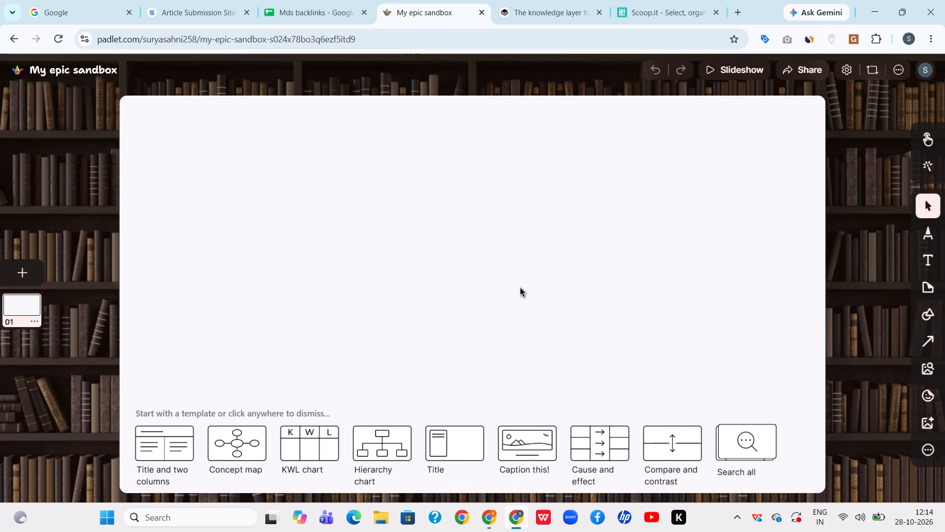
scroll(520, 286, down, 1)
scroll(520, 286, right, 8)
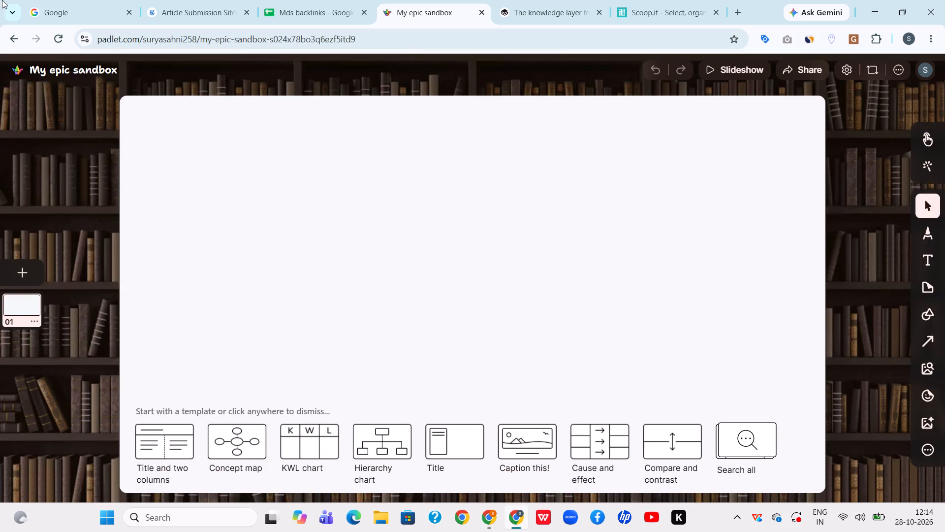
click(14, 44)
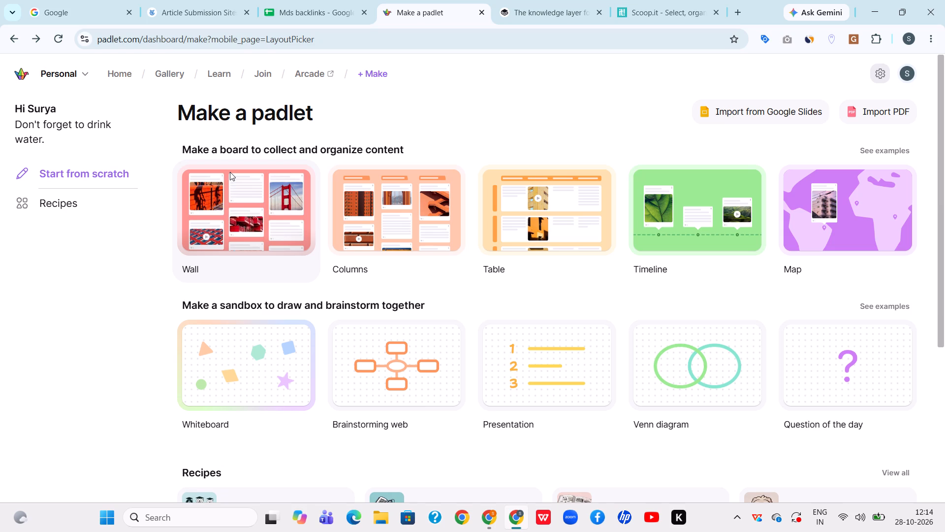
Review the Make a padlet options again and check what the Join option asks for.
scroll(316, 288, down, 5)
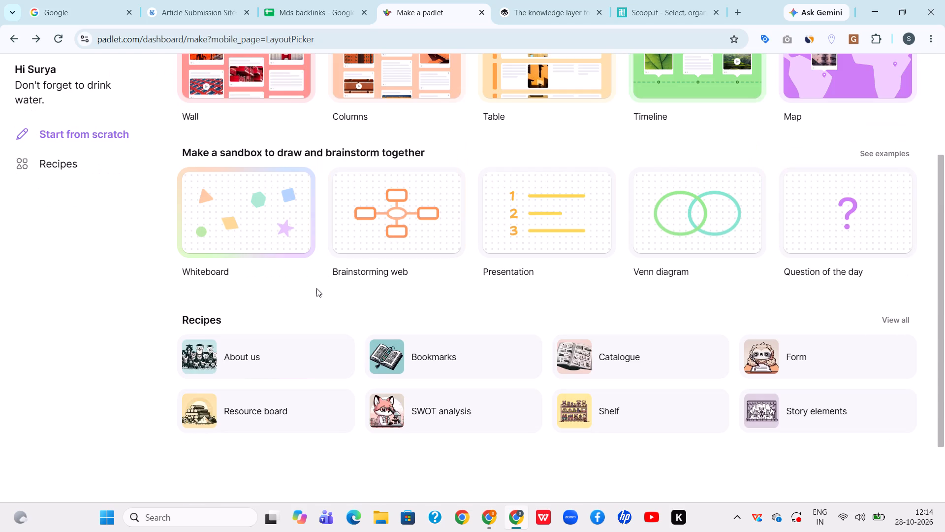
scroll(472, 227, up, 4)
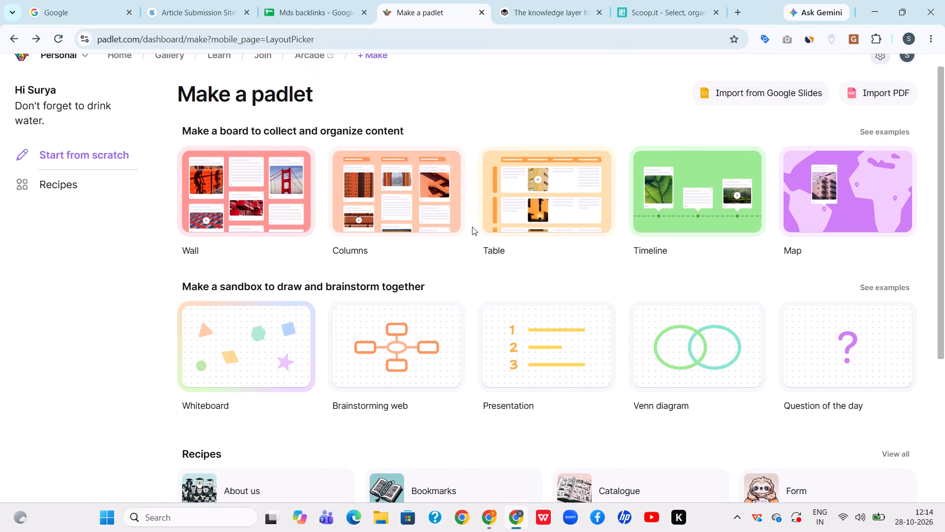
scroll(472, 227, up, 2)
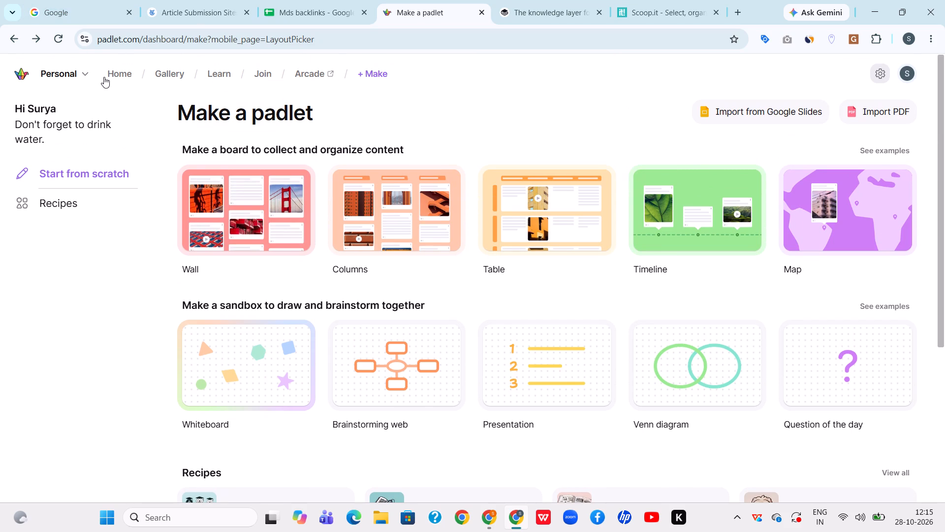
click(264, 73)
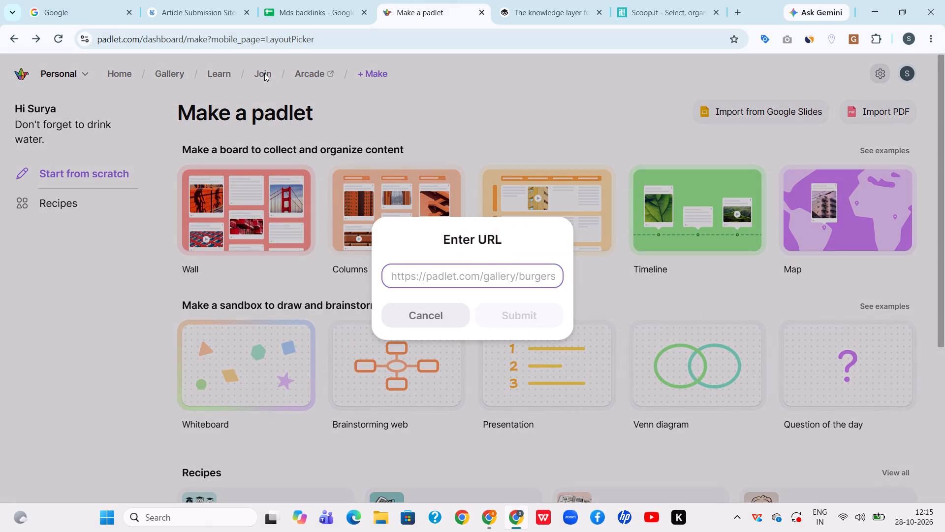
click(264, 73)
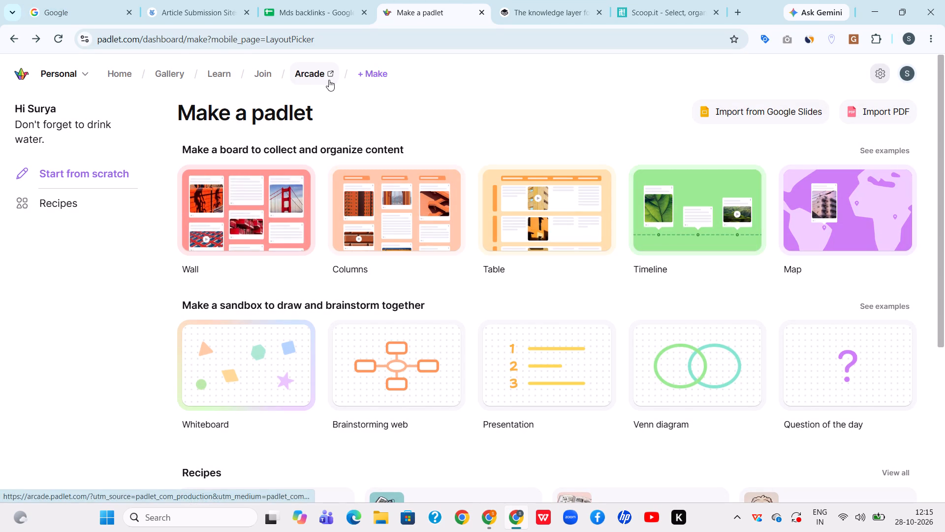
click(361, 76)
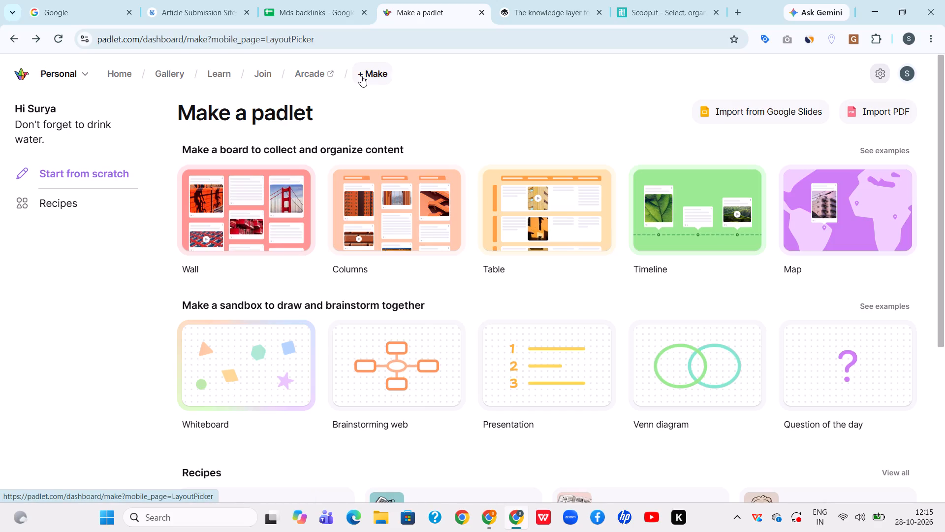
click(361, 76)
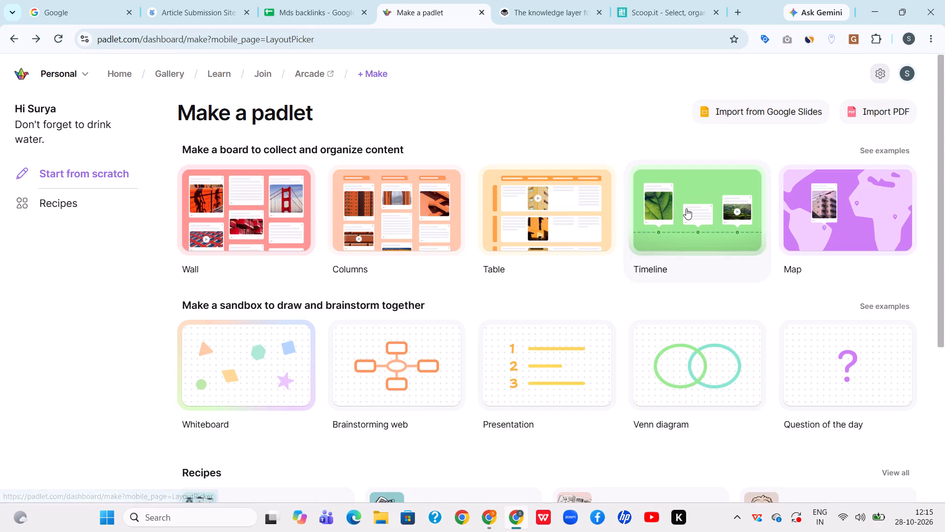
Examine the account's own Padlet profile page with its existing padlets, and return to the start-from-scratch options.
click(901, 75)
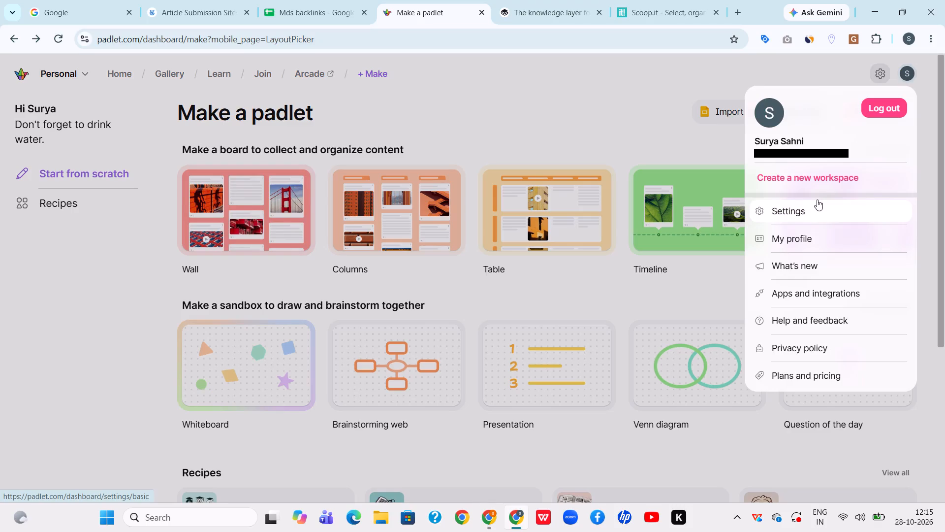
scroll(817, 199, down, 3)
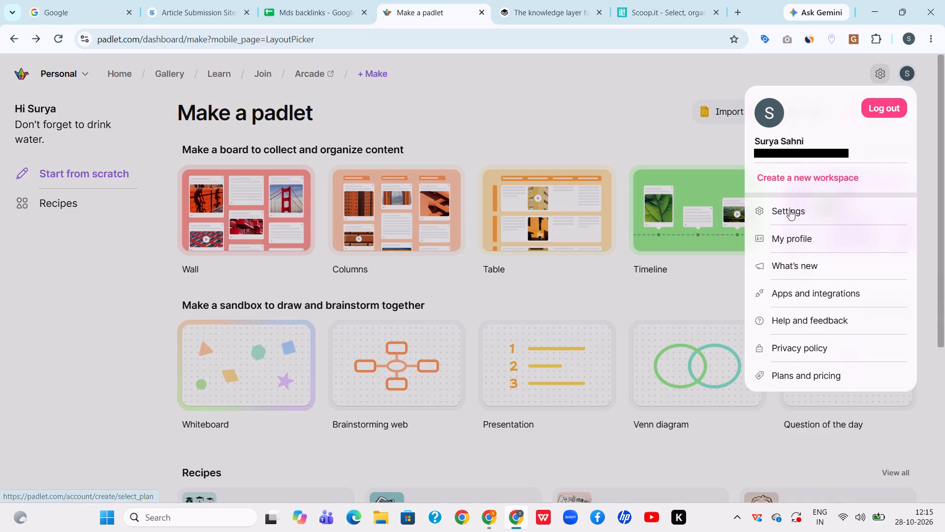
click(808, 248)
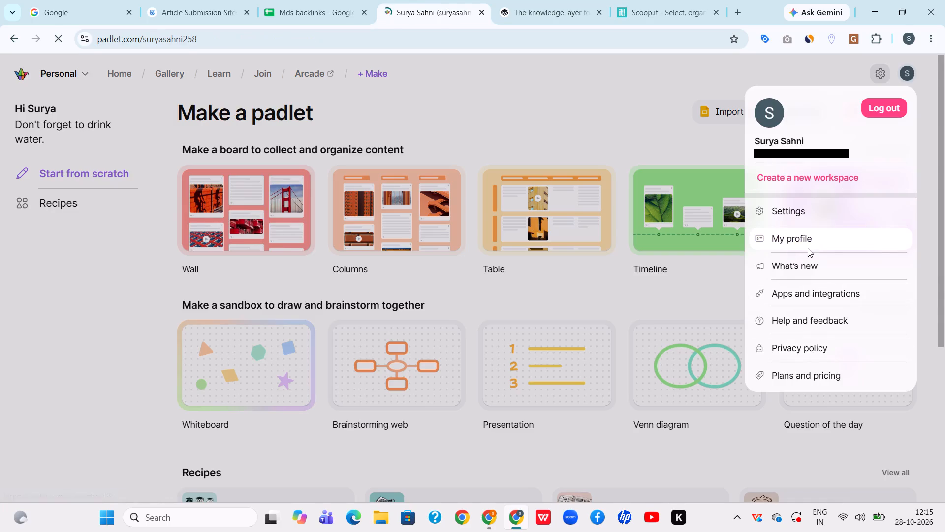
scroll(808, 248, up, 1)
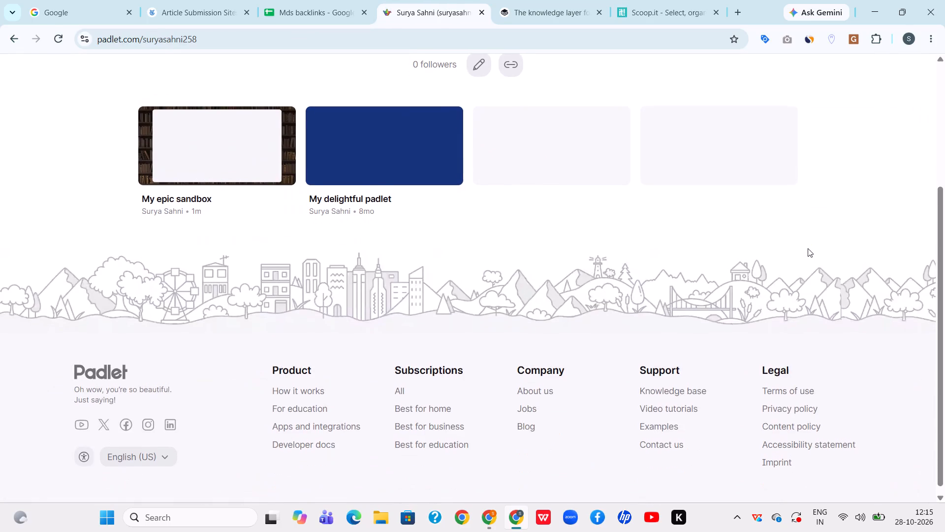
scroll(808, 248, up, 1)
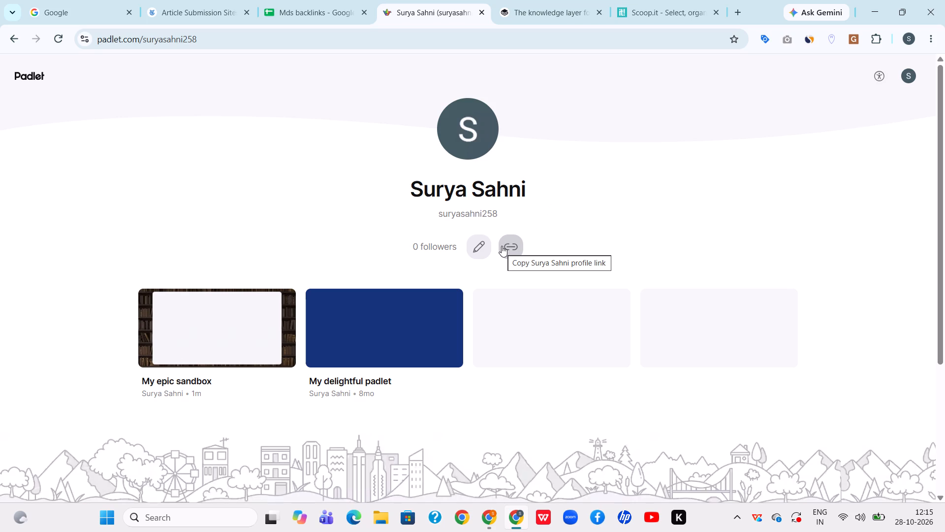
scroll(502, 246, right, 6)
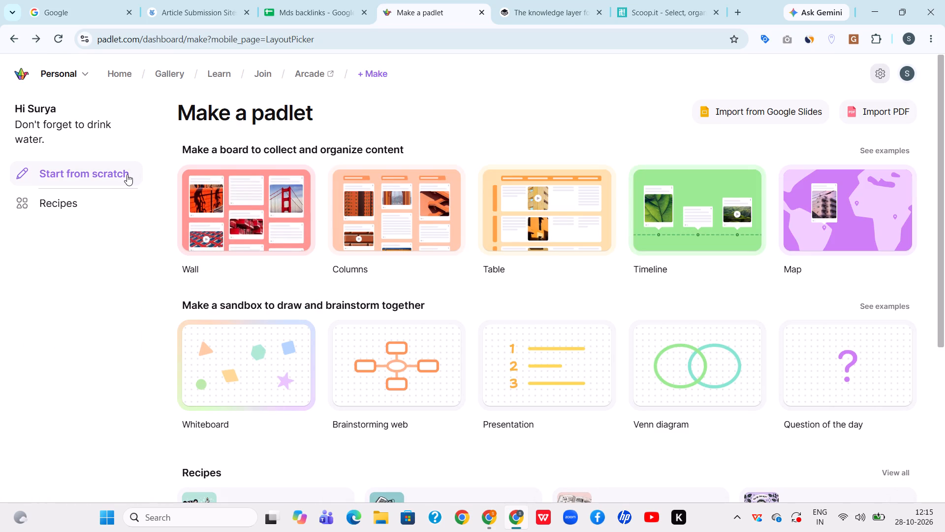
click(127, 173)
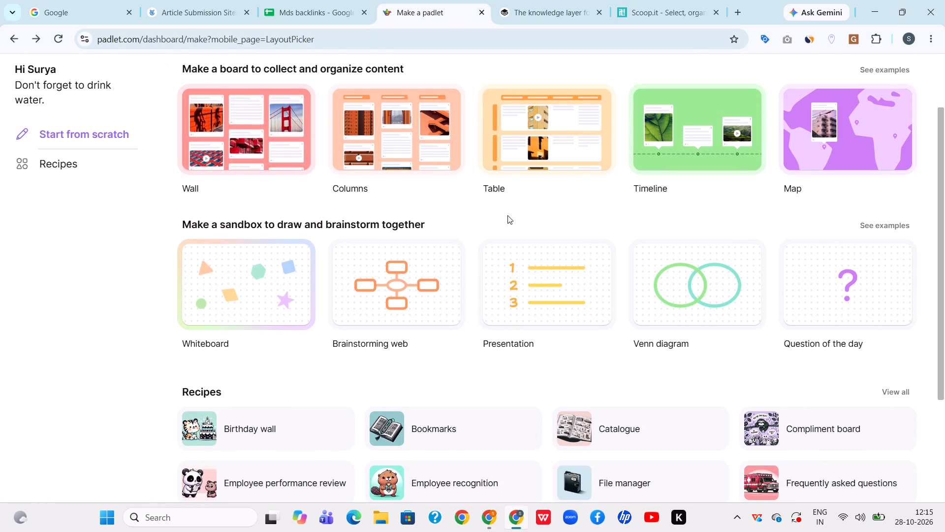
Reopen the full business recipe gallery and look through its templates for one suited to the promotional article.
scroll(478, 174, left, 1)
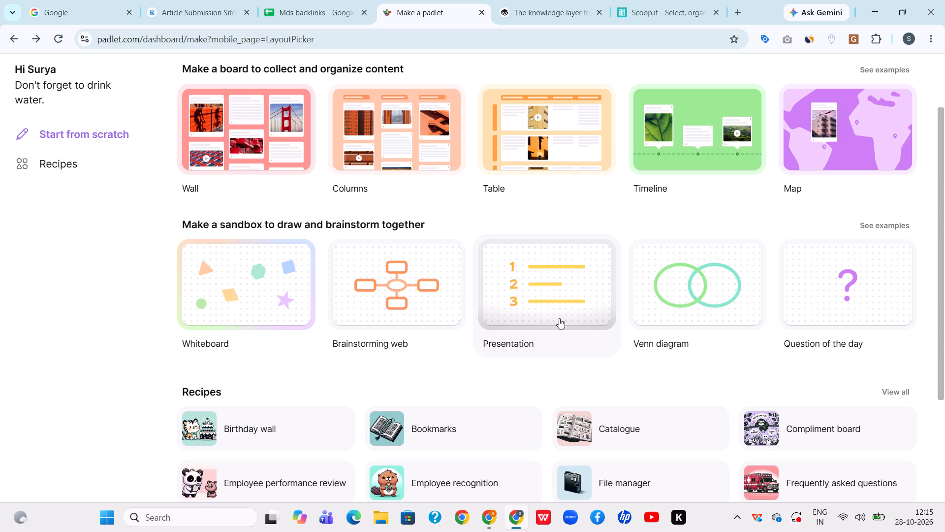
scroll(559, 318, down, 2)
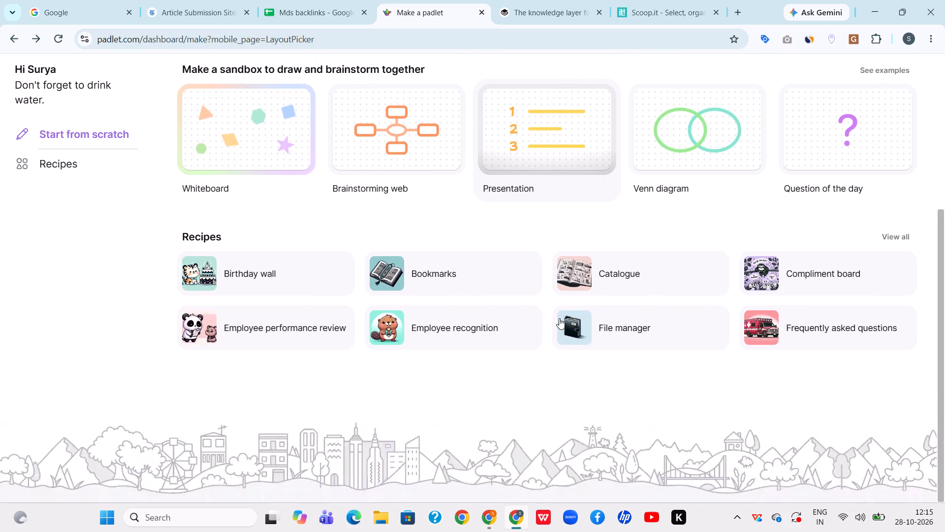
scroll(559, 318, down, 2)
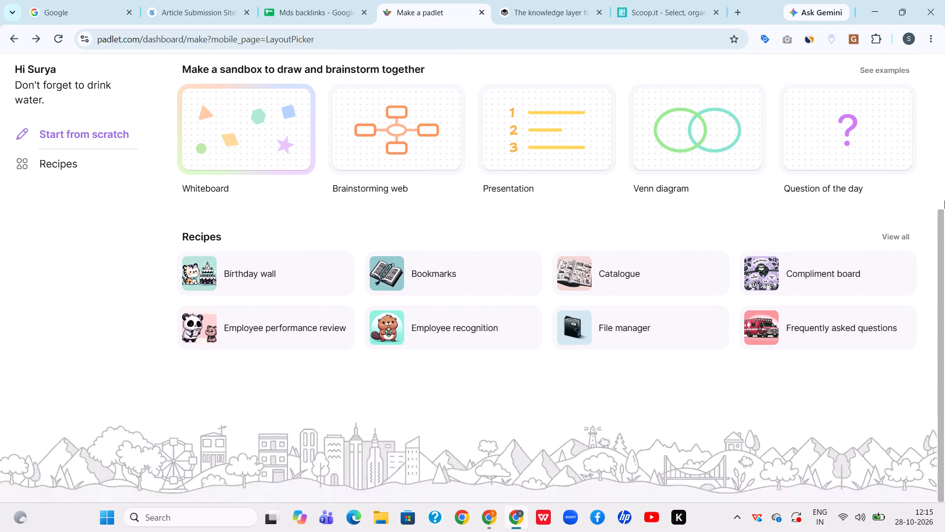
click(887, 238)
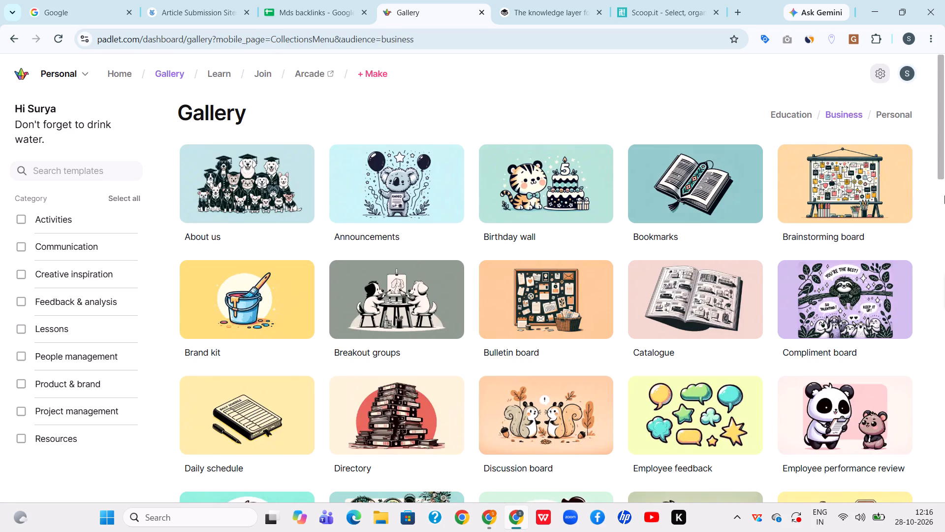
scroll(944, 196, down, 2)
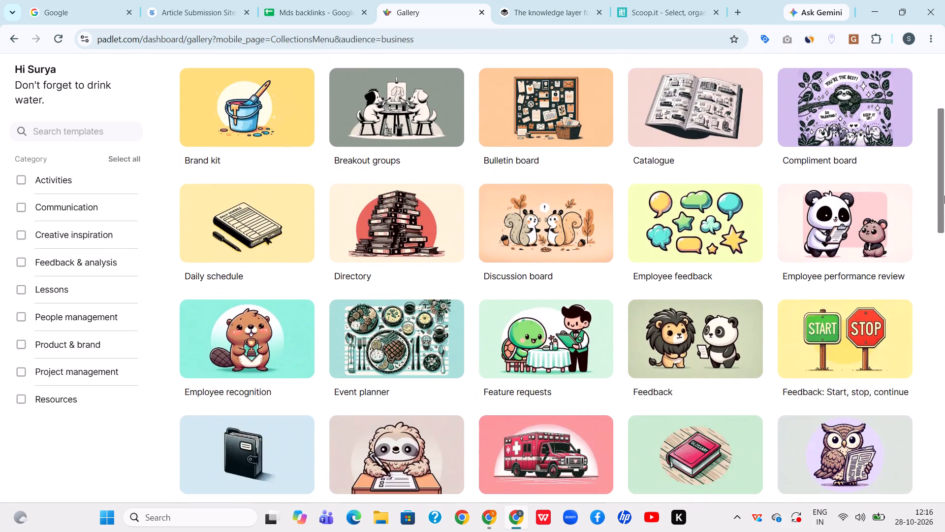
scroll(944, 196, down, 4)
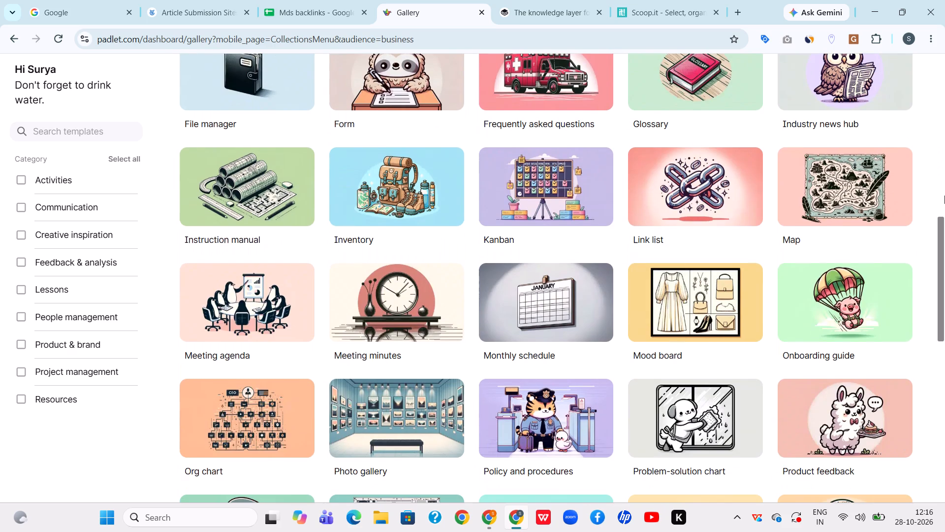
scroll(944, 196, down, 4)
scroll(944, 147, down, 3)
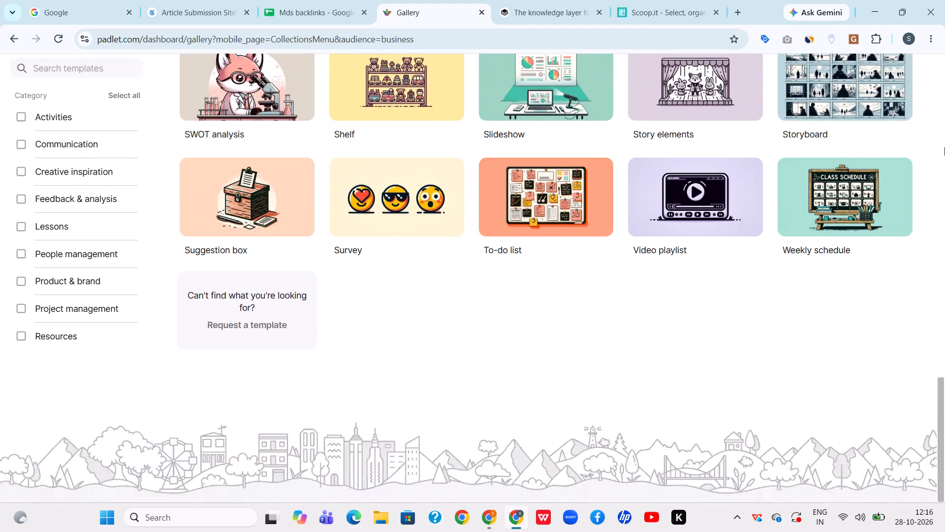
scroll(944, 147, down, 2)
scroll(944, 147, up, 1)
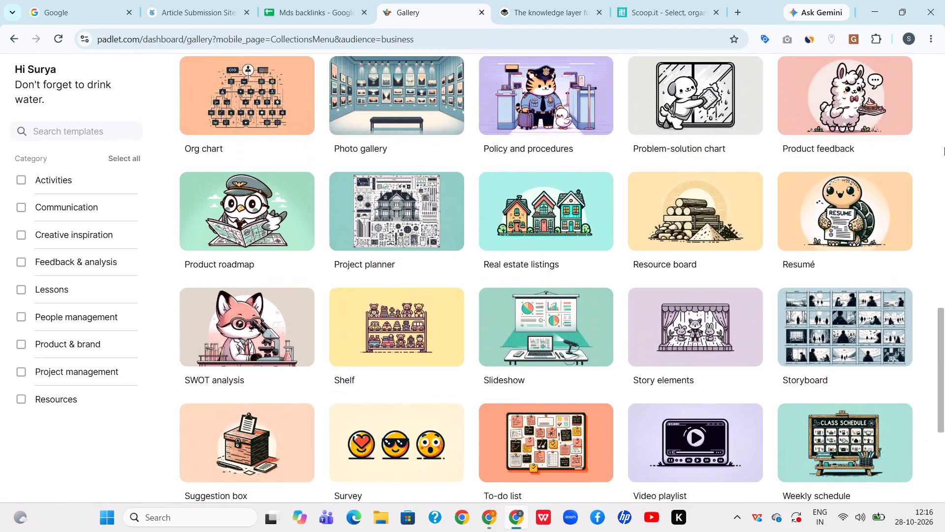
scroll(944, 147, up, 2)
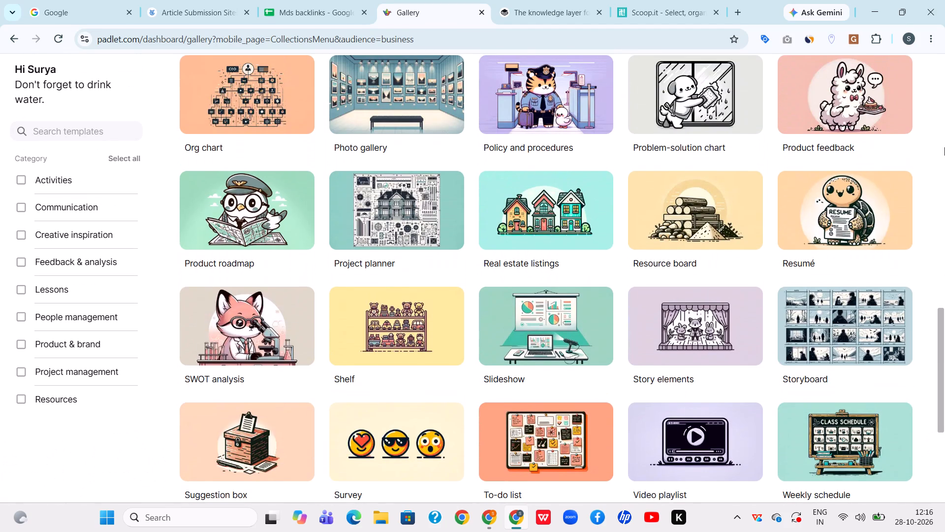
scroll(944, 147, up, 3)
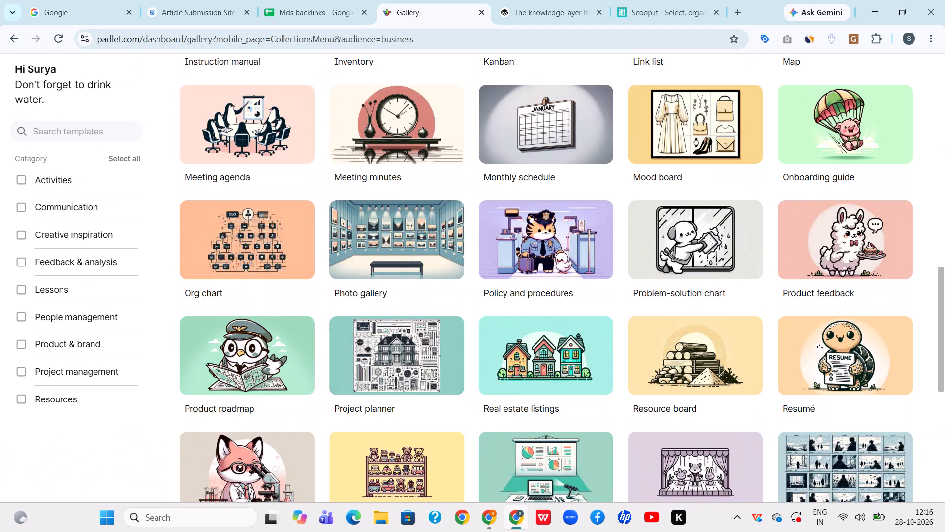
scroll(944, 147, up, 1)
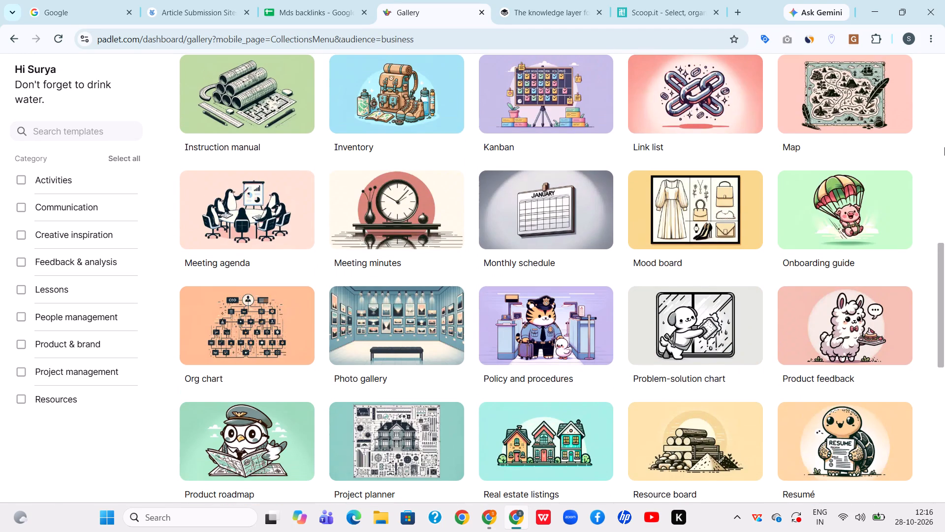
scroll(944, 147, up, 1)
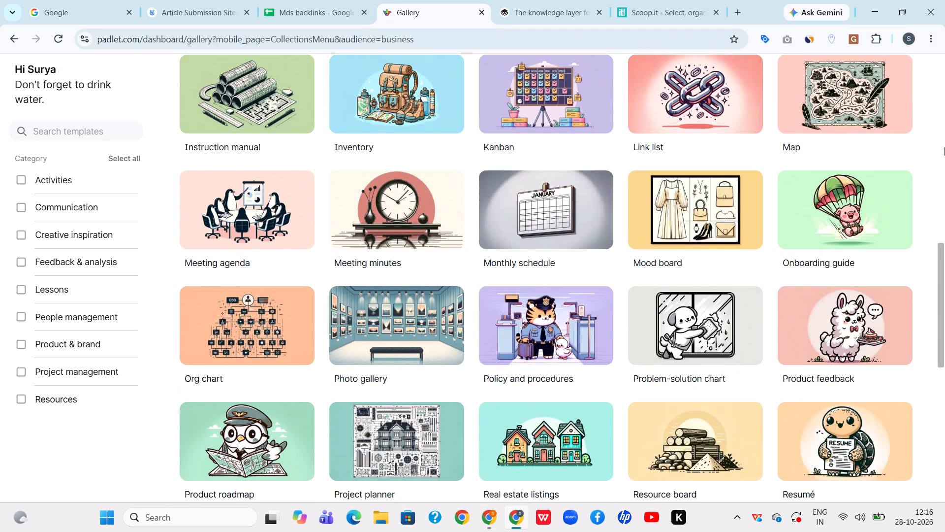
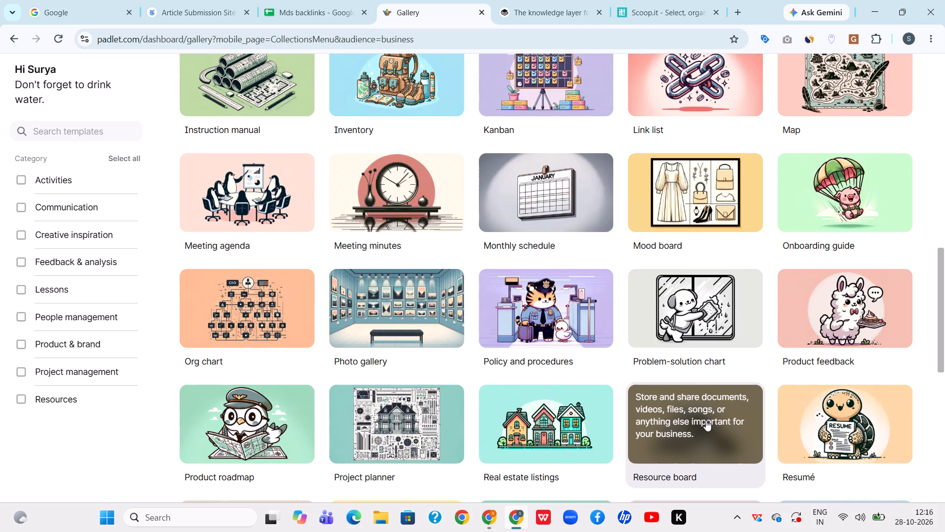
Find the Resource board template in the business gallery and create a new padlet from it.
scroll(706, 420, up, 8)
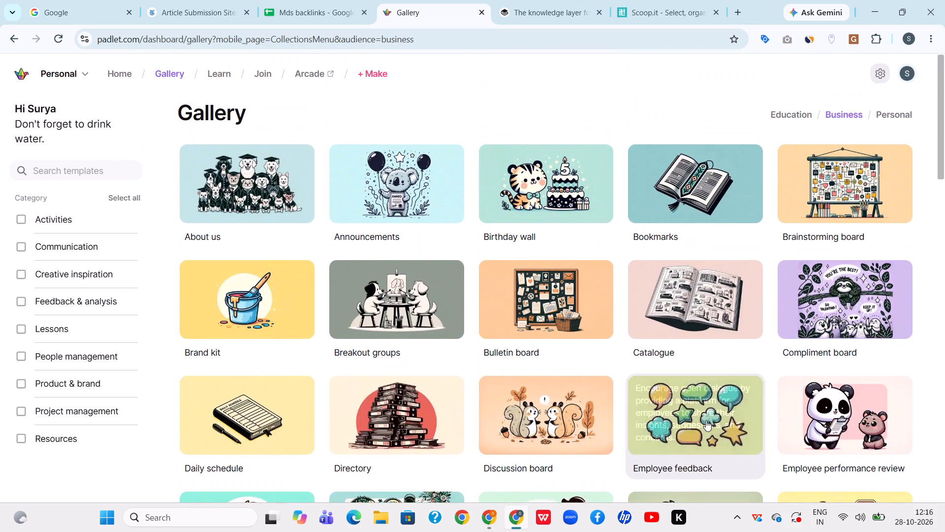
scroll(706, 420, down, 6)
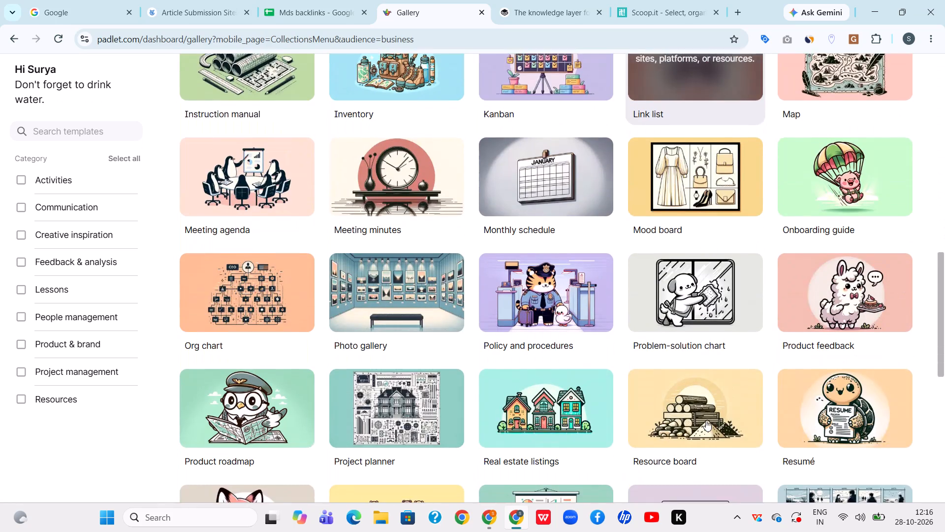
scroll(706, 420, down, 1)
click(711, 349)
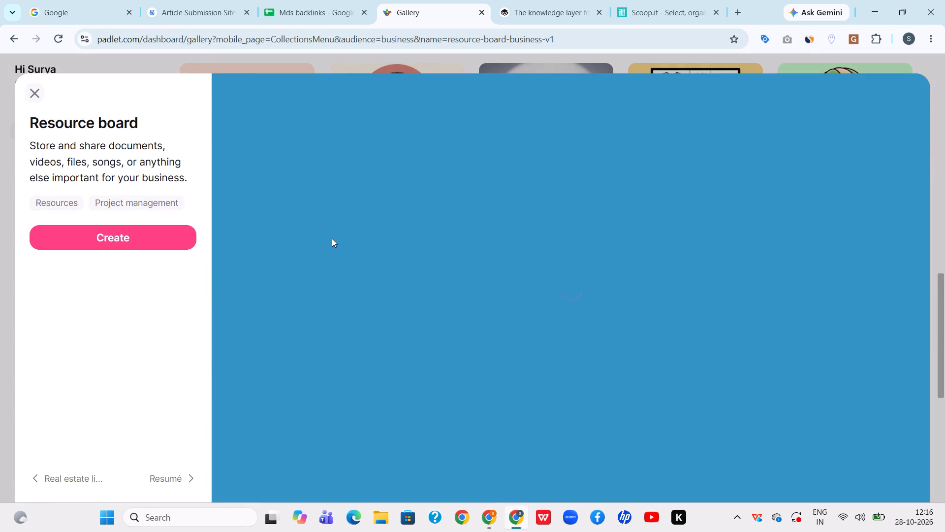
click(175, 242)
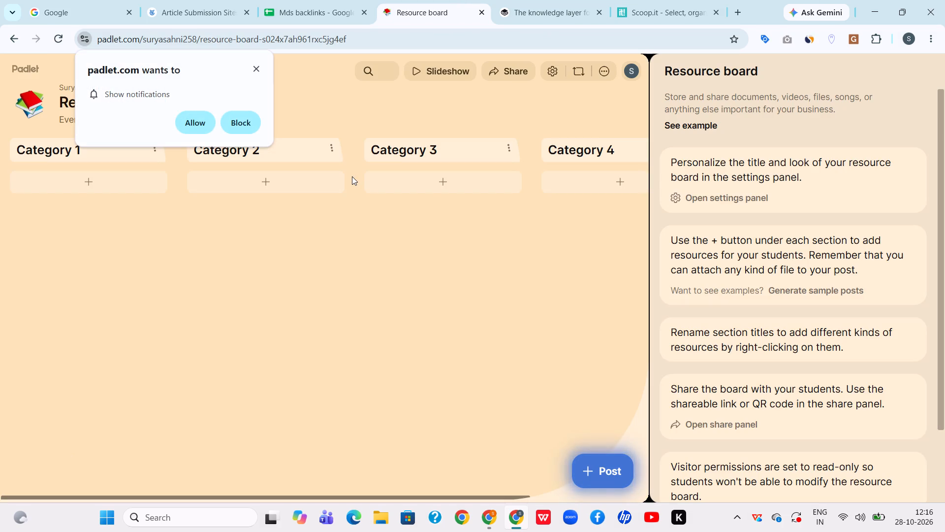
Close the Resource board tab and the other browser window's Make a padlet tab, ending on the GitBook home page.
click(509, 0)
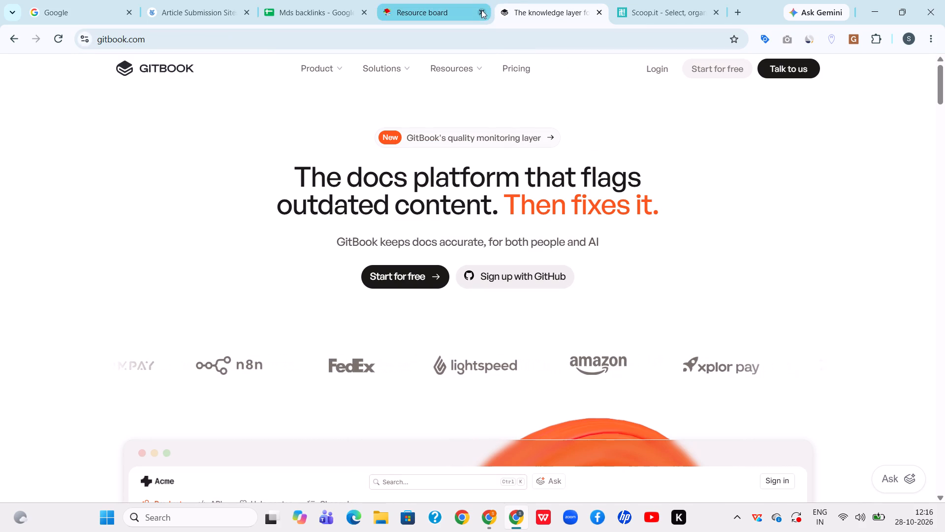
click(482, 10)
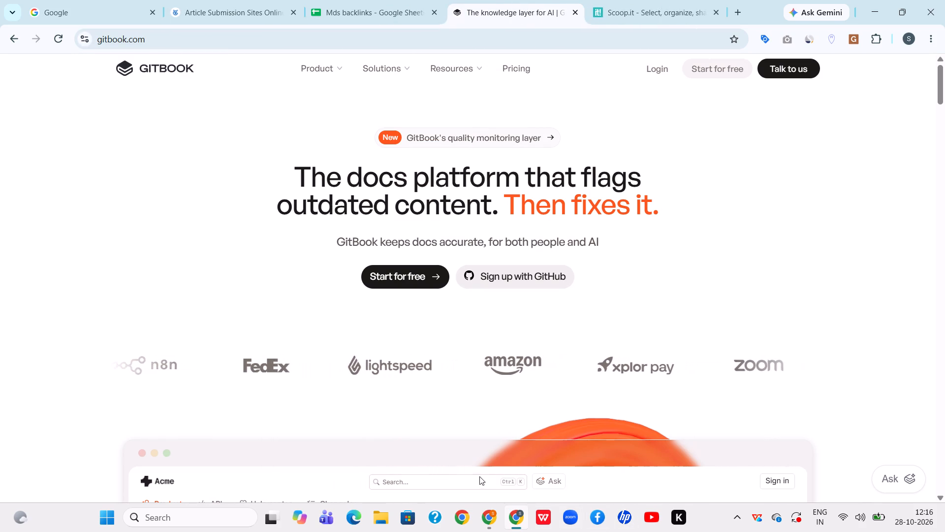
click(484, 530)
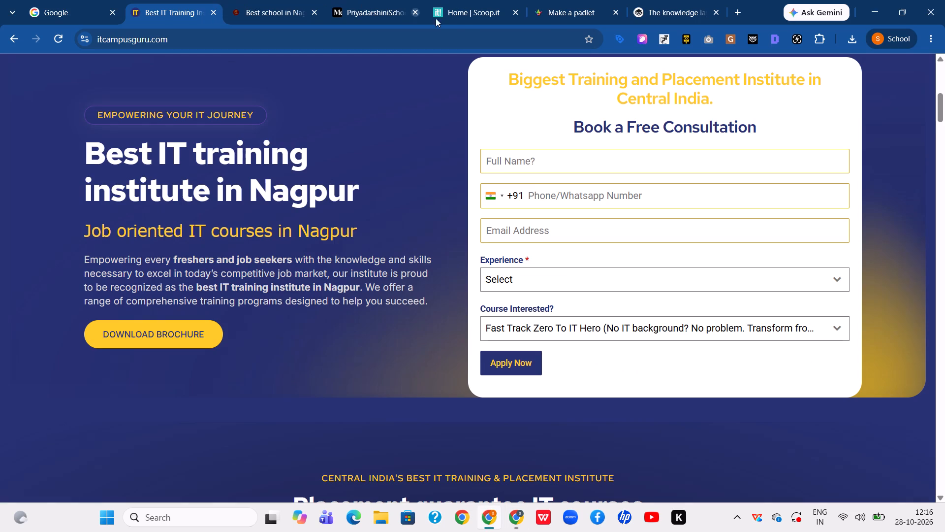
click(616, 13)
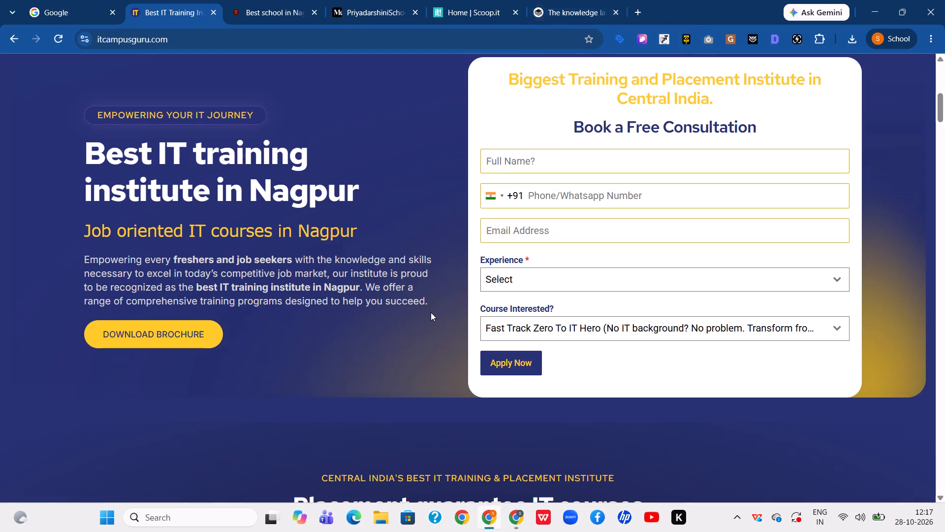
click(504, 525)
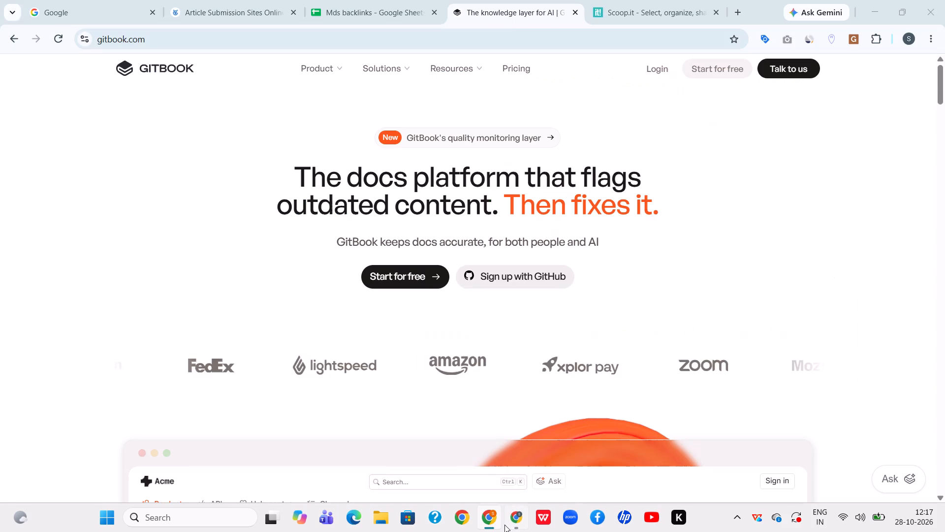
Start a free GitBook sign-up with the account's saved work email and request the email confirmation.
click(725, 66)
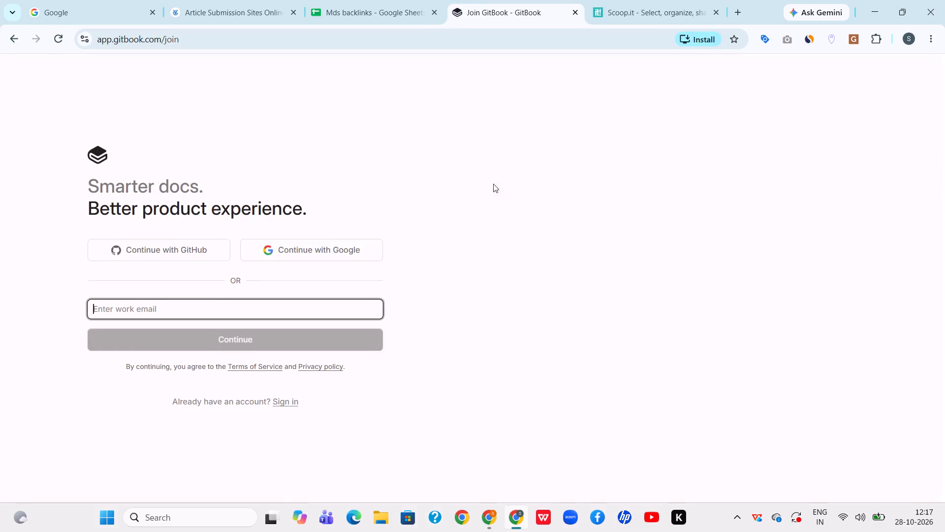
click(219, 300)
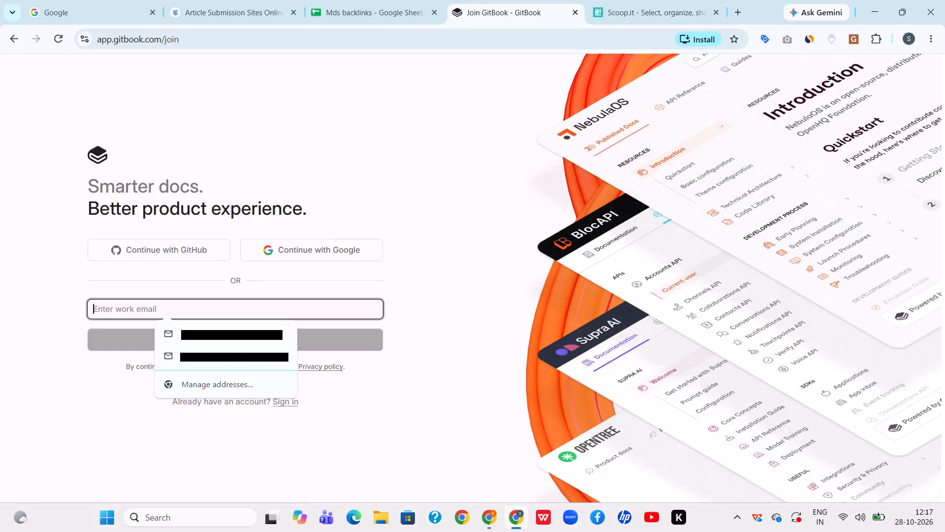
click(210, 342)
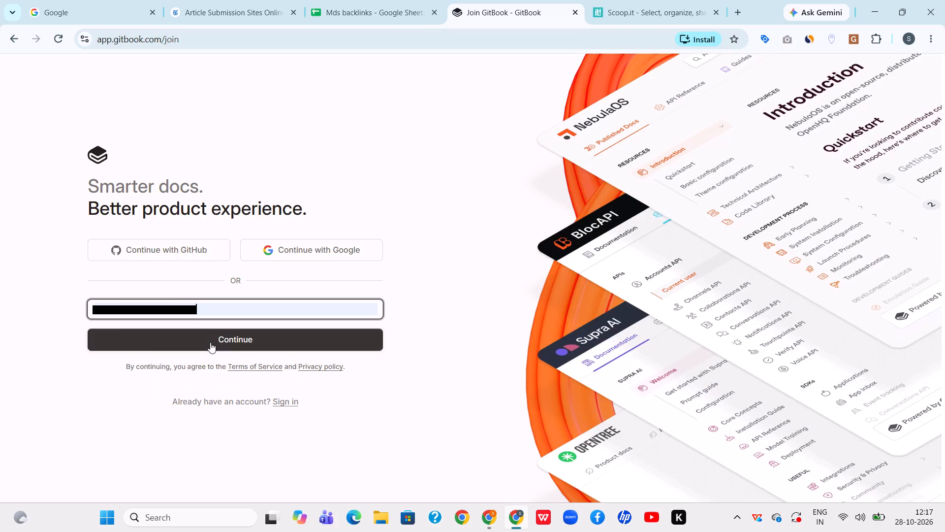
scroll(210, 342, down, 1)
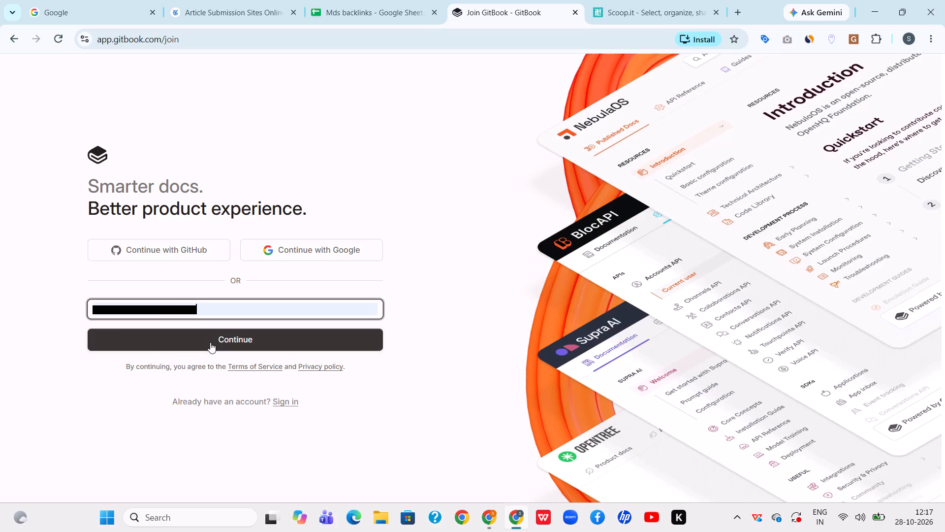
scroll(210, 342, down, 1)
click(210, 342)
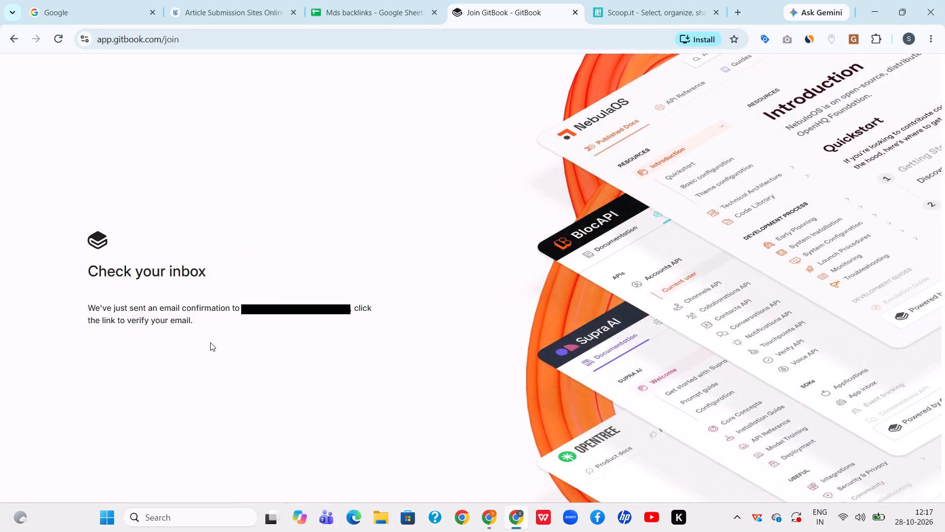
Open the Gmail inbox in a new tab to find the GitBook confirmation email.
click(732, 1)
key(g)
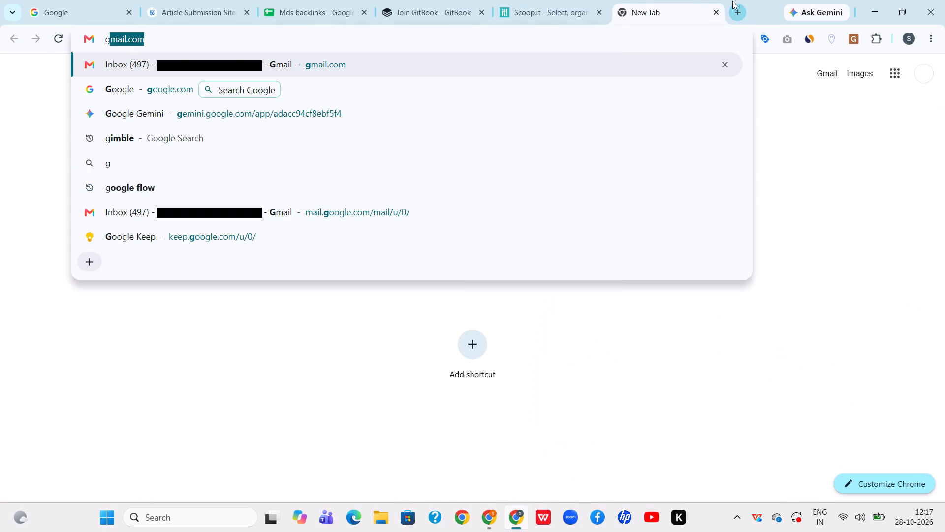
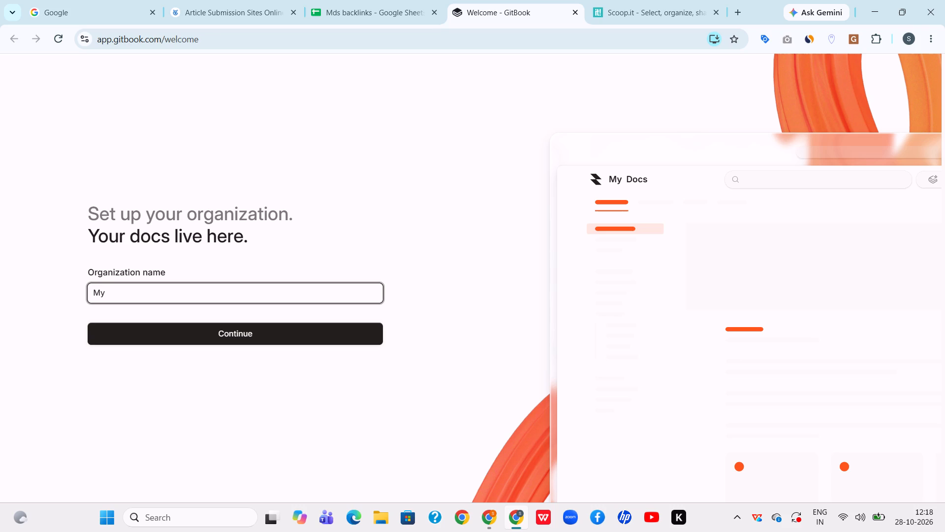
Set the organization name to IT Campus Guru and continue the organization setup.
text(Digit)
key(BackSpace)
key(BackSpace)
key(BackSpace)
key(BackSpace)
key(BackSpace)
key(BackSpace)
key(BackSpace)
key(BackSpace)
key(BackSpace)
key(BackSpace)
key(BackSpace)
key(BackSpace)
key(BackSpace)
key(BackSpace)
key(BackSpace)
key(BackSpace)
key(BackSpace)
key(BackSpace)
key(BackSpace)
key(BackSpace)
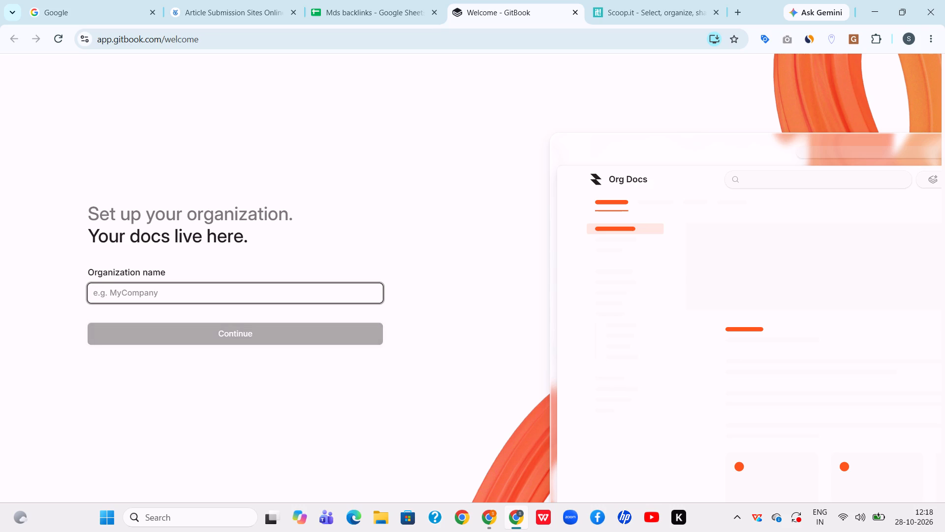
text(ampus)
key(space)
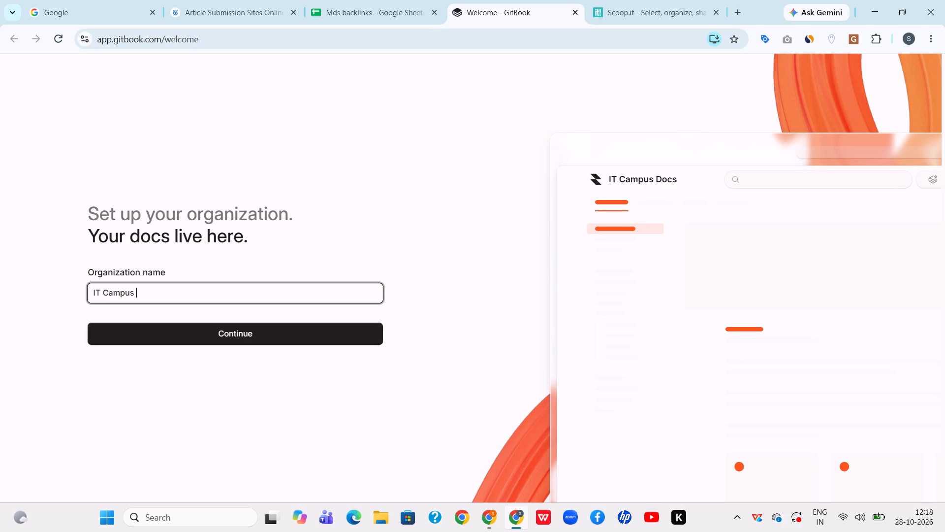
key(shift+g)
text(uru)
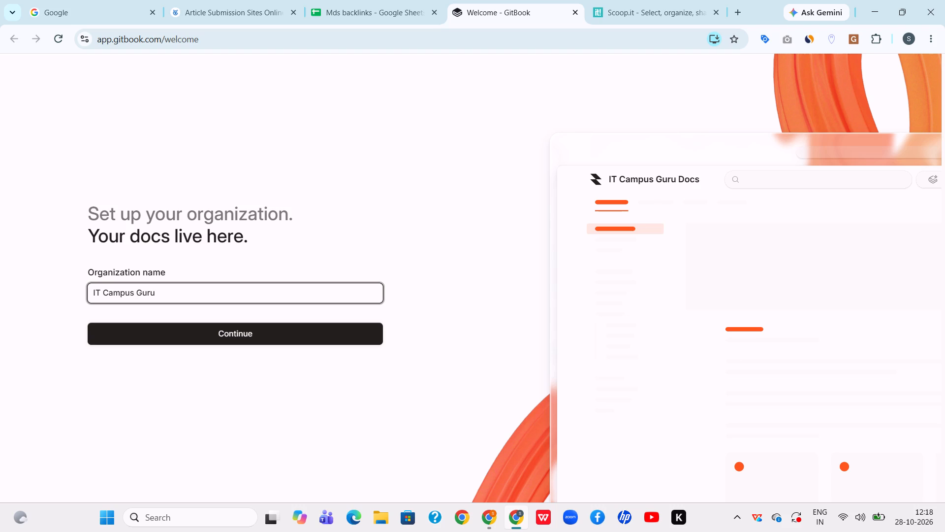
click(226, 327)
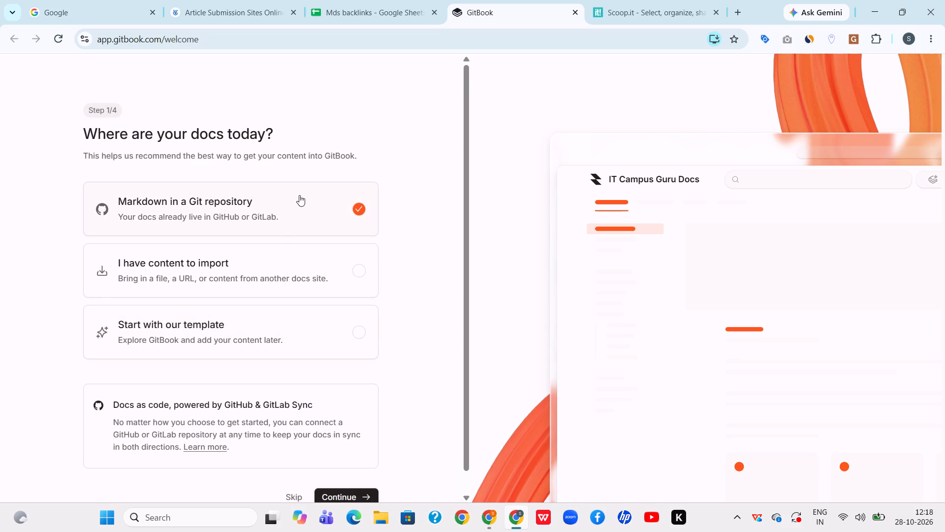
Complete onboarding with the starter template and docs public to the internet, skip the interests question, and go to the app.
scroll(302, 195, down, 3)
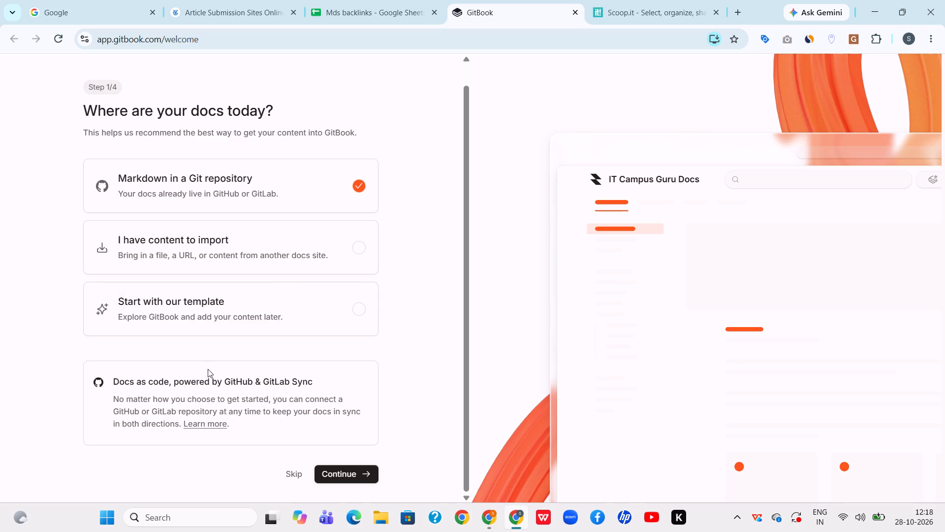
click(195, 312)
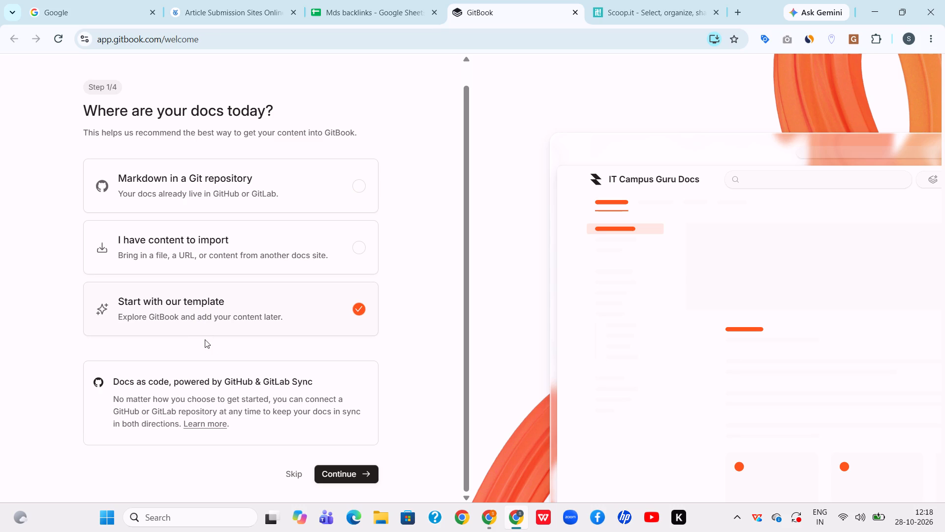
click(335, 471)
scroll(287, 317, down, 1)
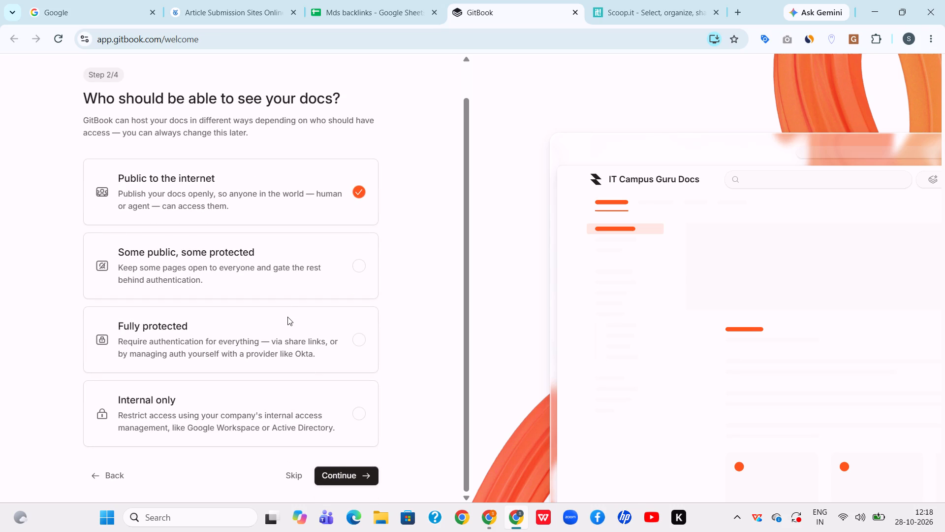
scroll(287, 317, down, 1)
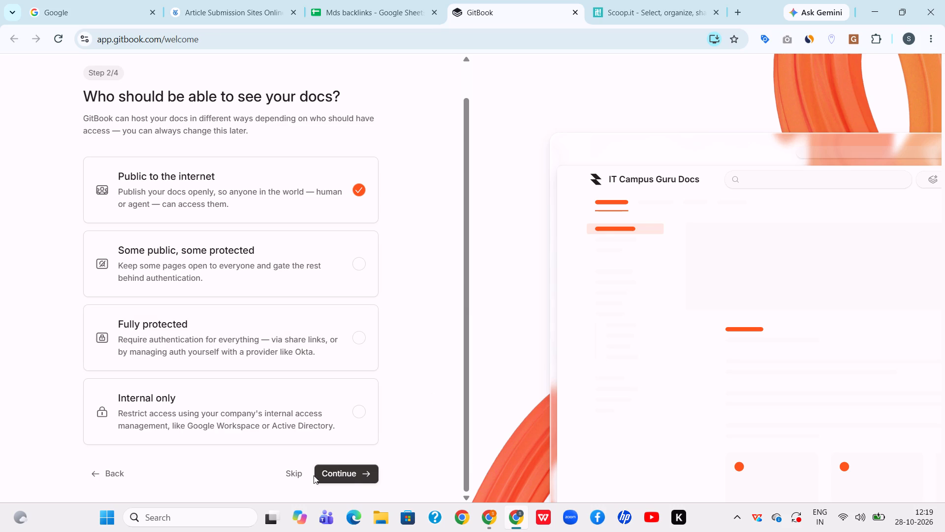
click(334, 476)
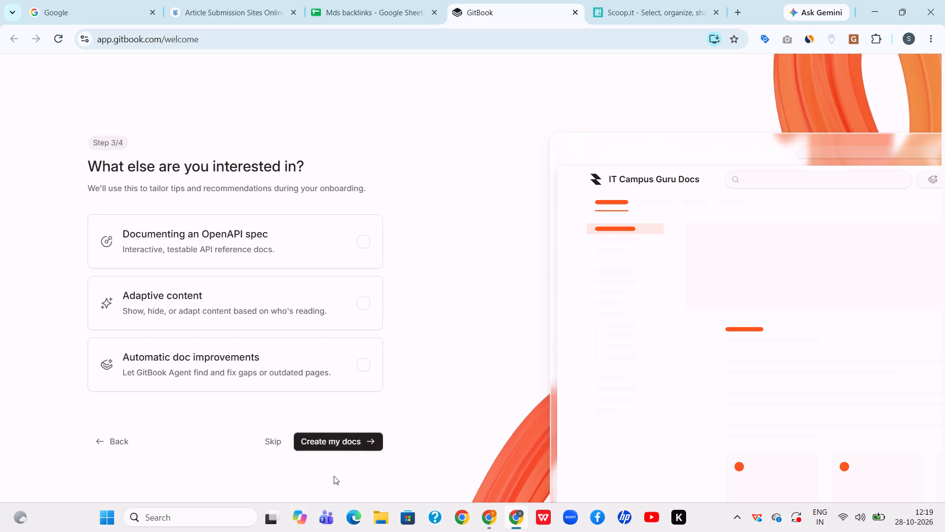
click(270, 436)
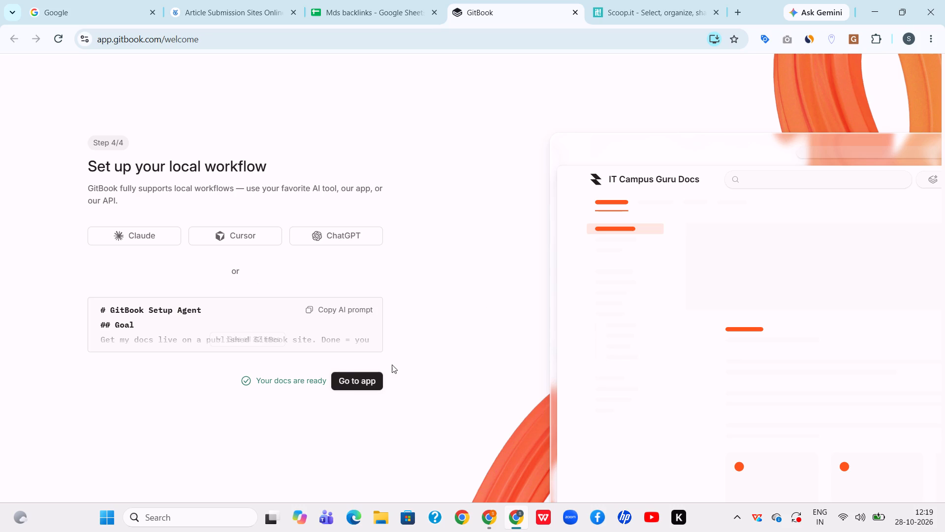
click(376, 376)
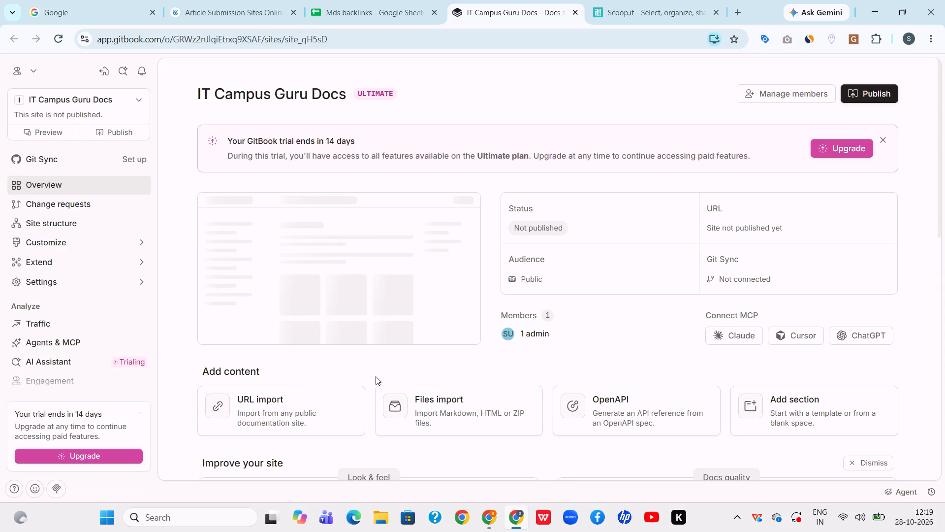
Dismiss the trial notice on the IT Campus Guru Docs overview page.
click(883, 142)
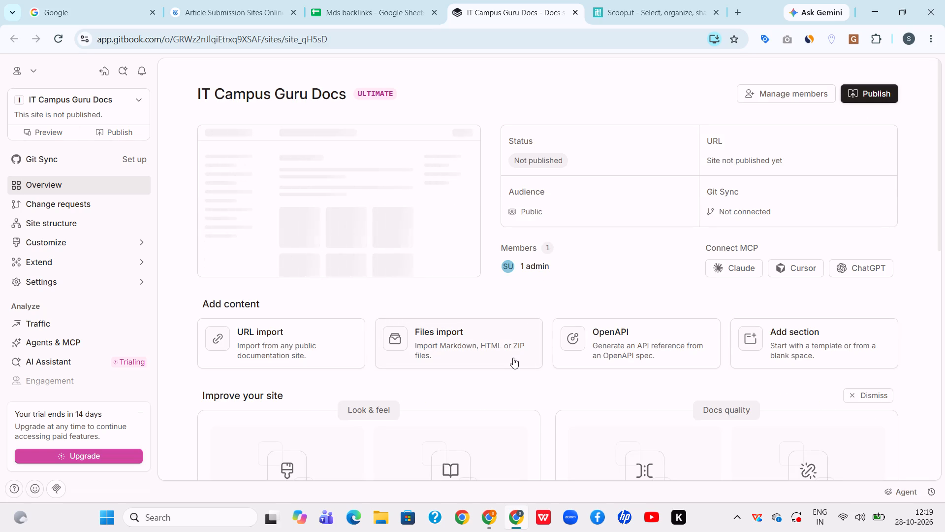
Publish the IT Campus Guru Docs site and close the share dialog.
scroll(513, 358, down, 3)
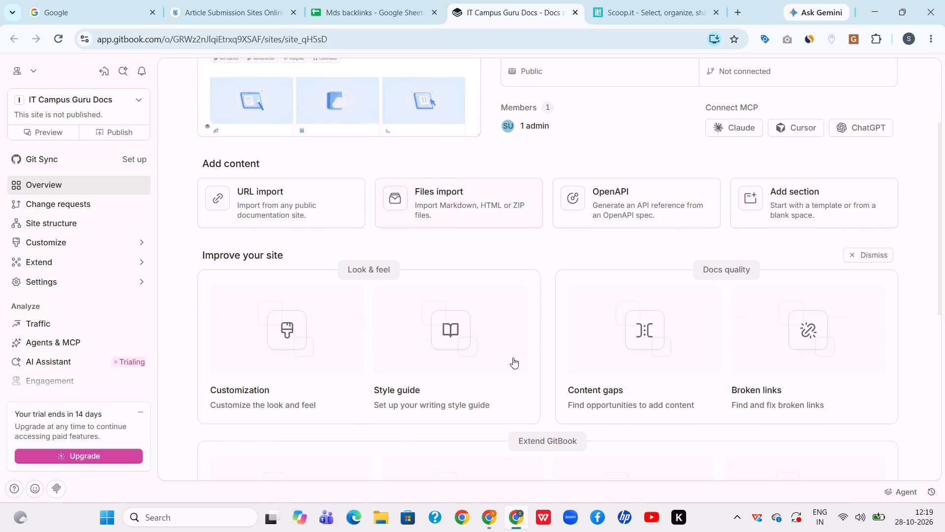
scroll(513, 358, down, 6)
scroll(513, 358, up, 11)
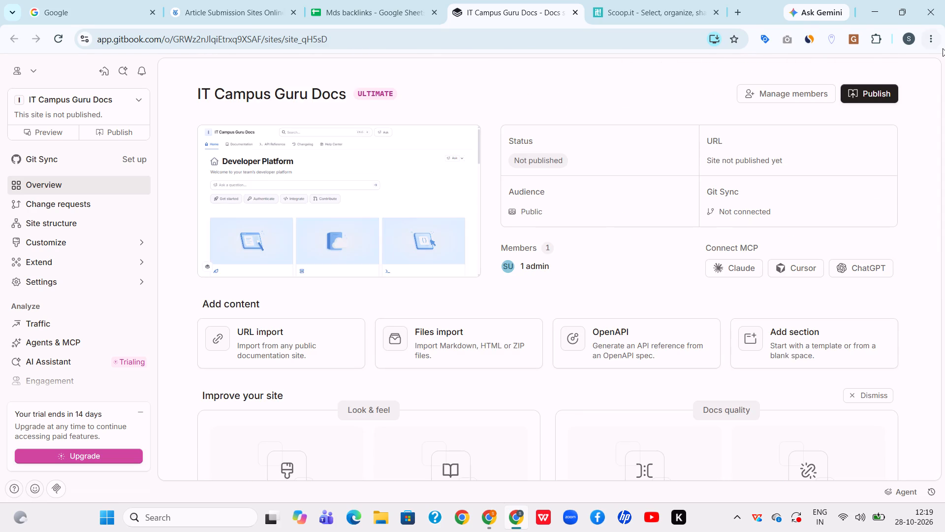
click(873, 85)
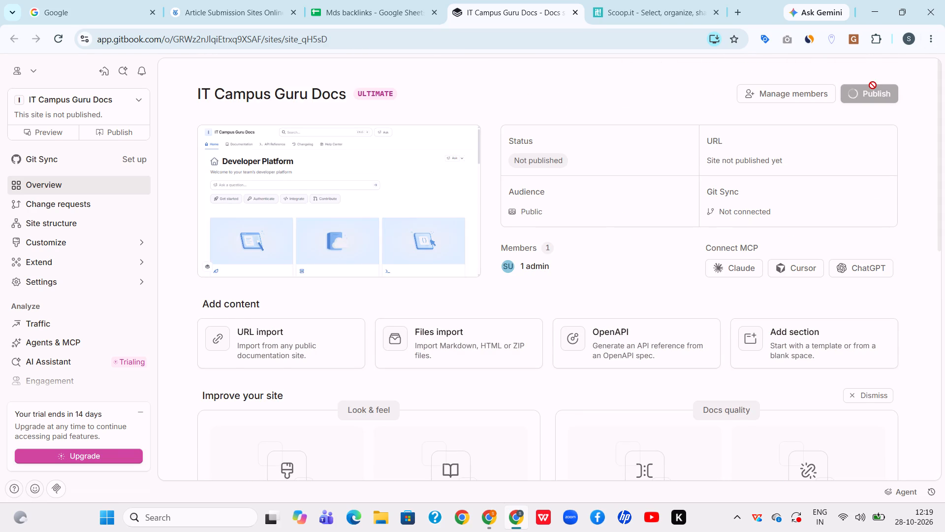
scroll(873, 85, up, 2)
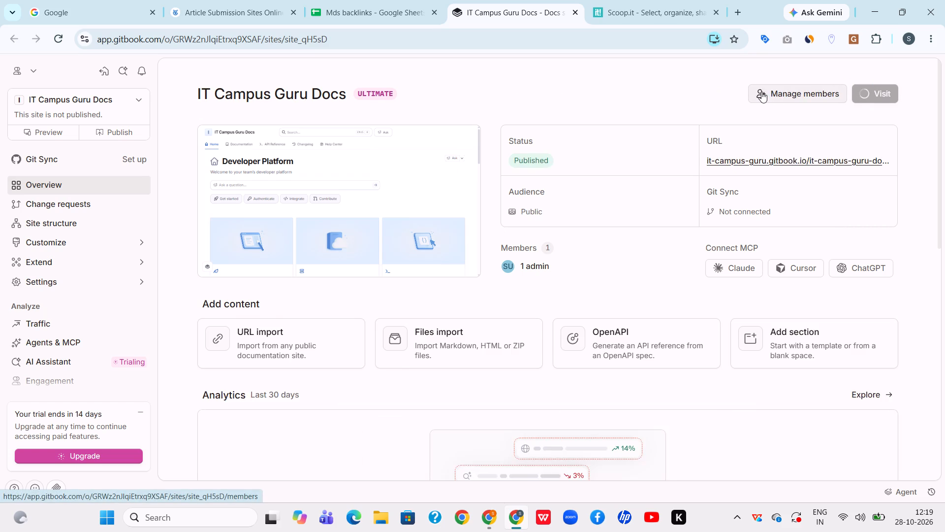
scroll(761, 92, down, 1)
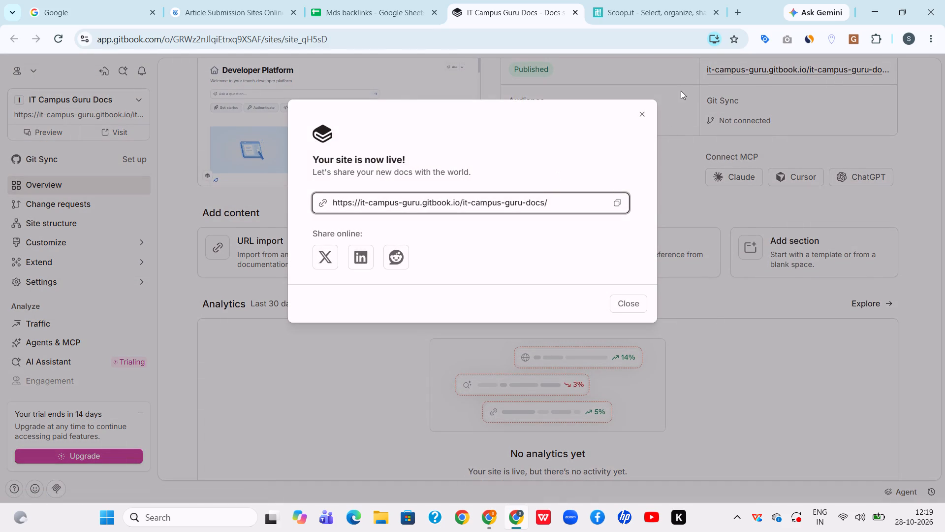
click(635, 117)
Look through the published site's overview page, examining its content-adding options and analytics section.
scroll(635, 117, up, 7)
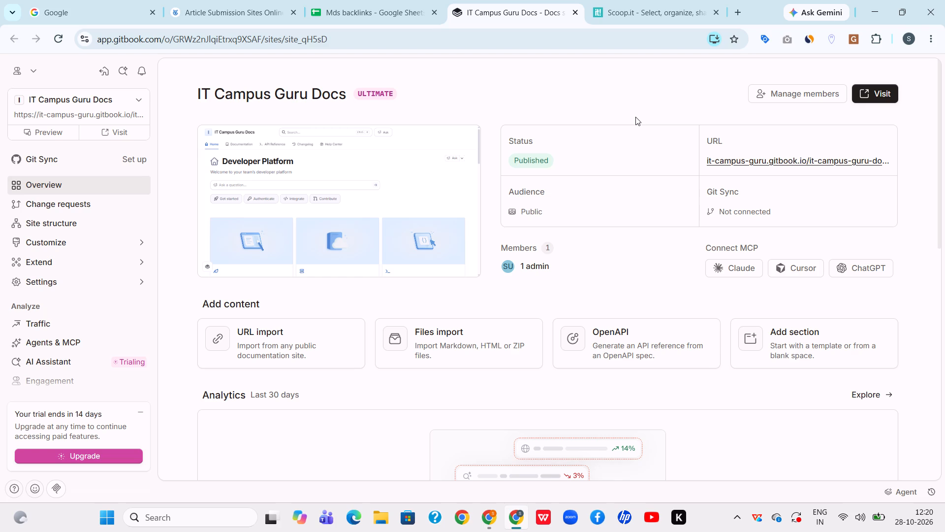
scroll(635, 117, down, 1)
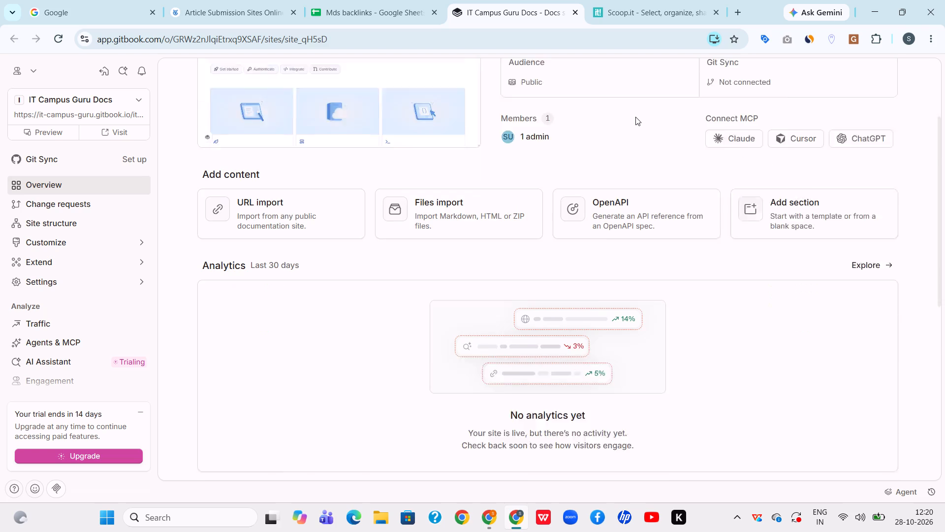
scroll(635, 117, down, 2)
scroll(635, 117, up, 9)
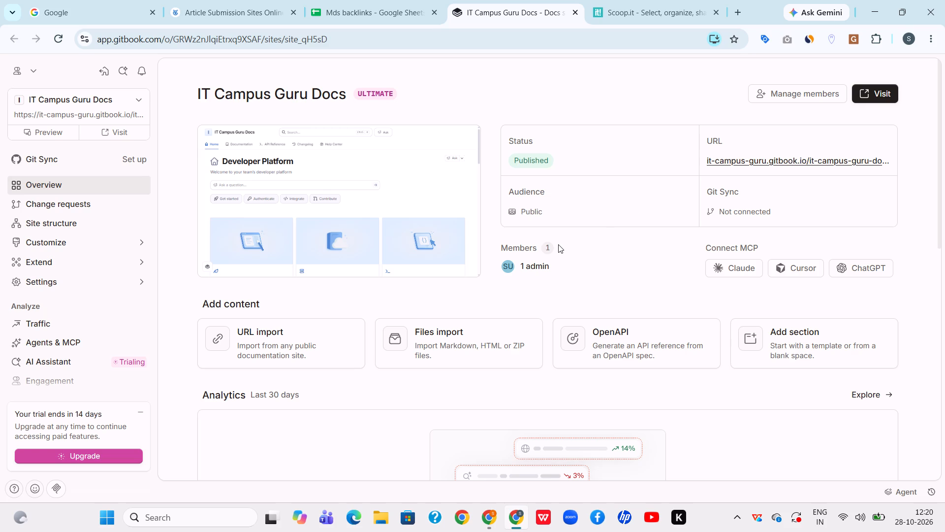
scroll(558, 244, up, 3)
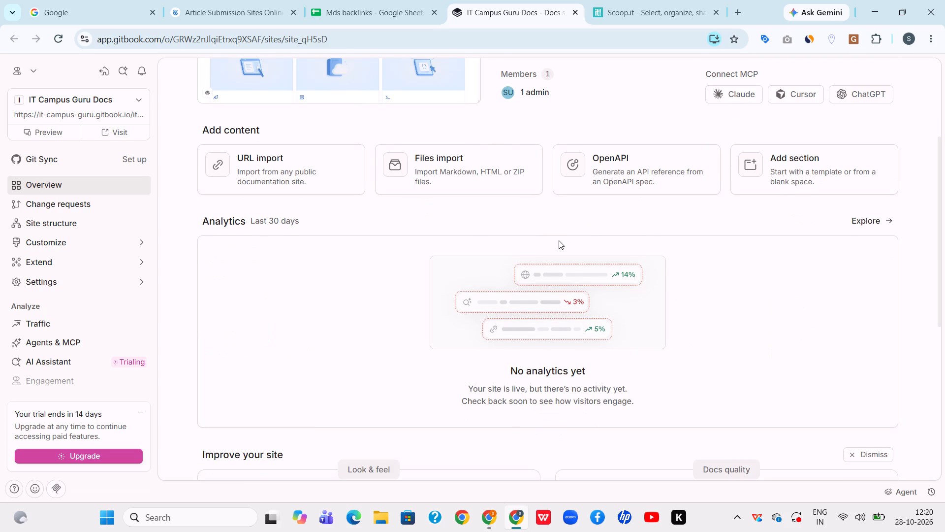
scroll(559, 240, up, 1)
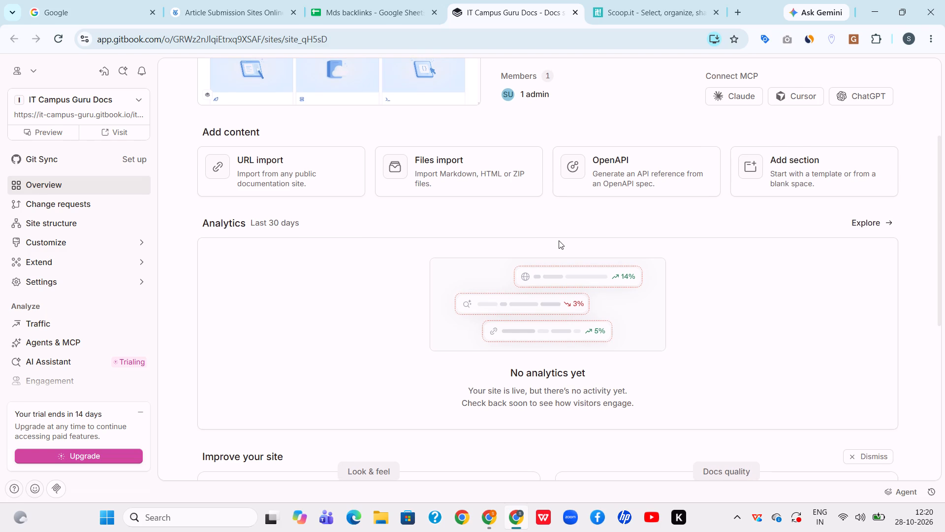
scroll(559, 240, up, 3)
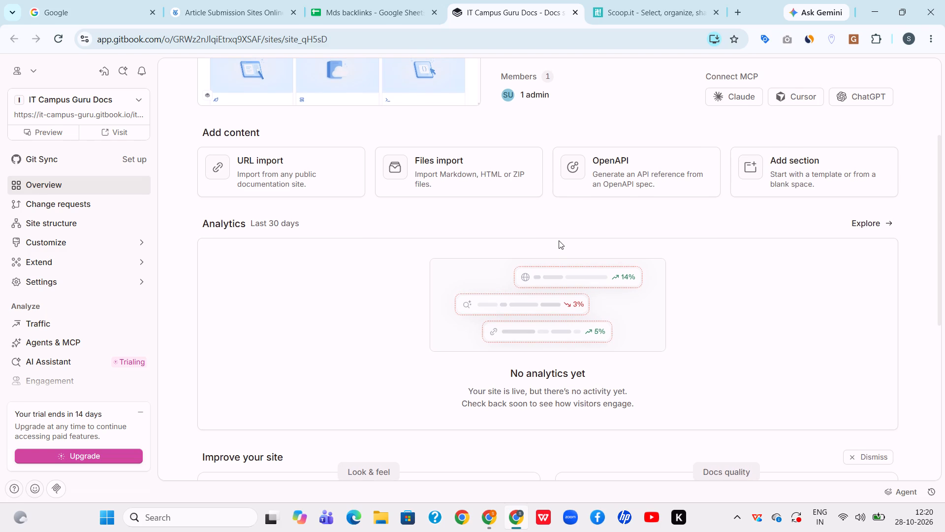
scroll(559, 240, up, 2)
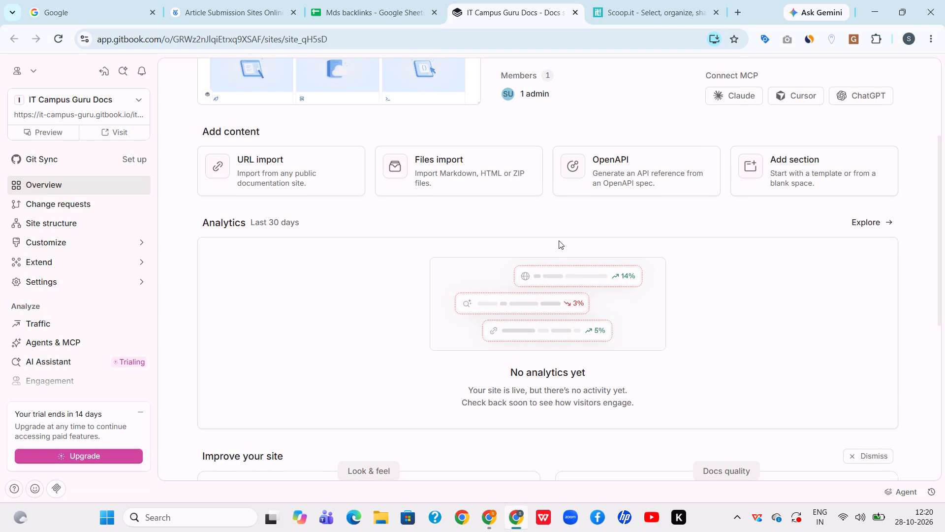
scroll(559, 240, up, 2)
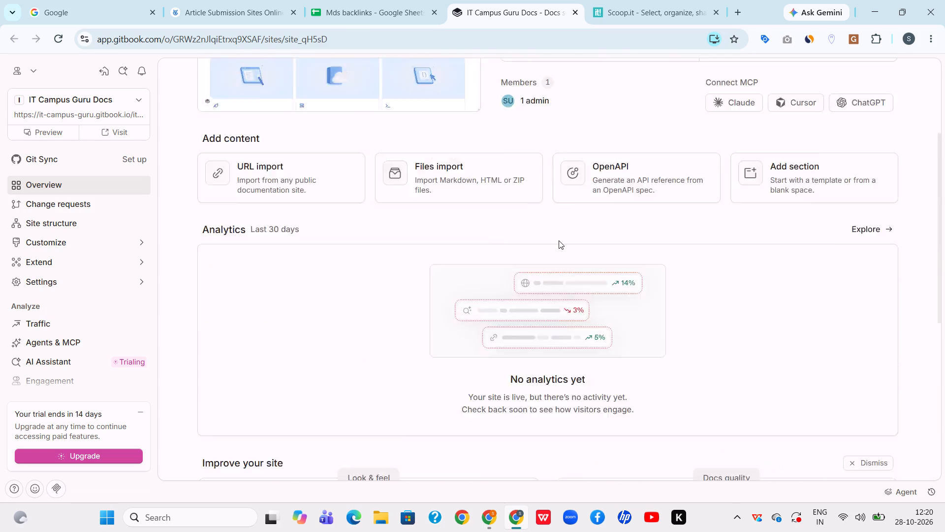
scroll(559, 240, up, 1)
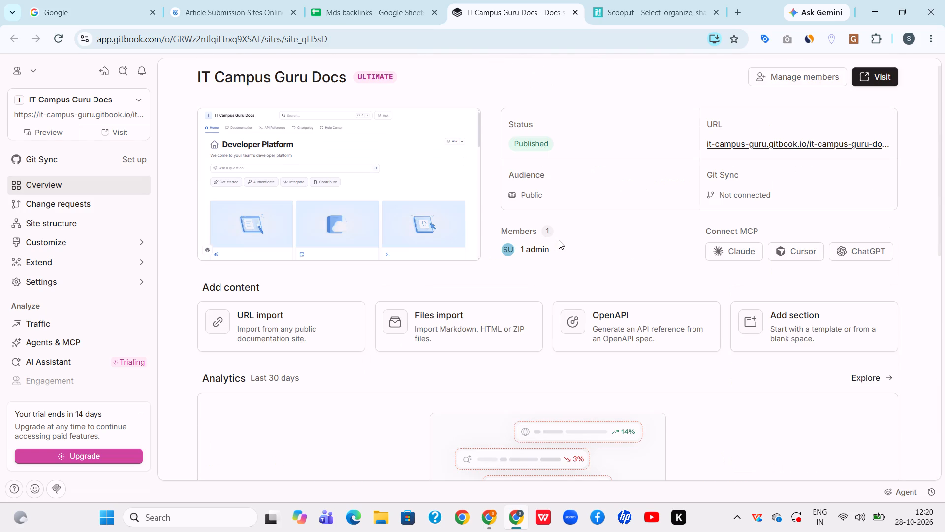
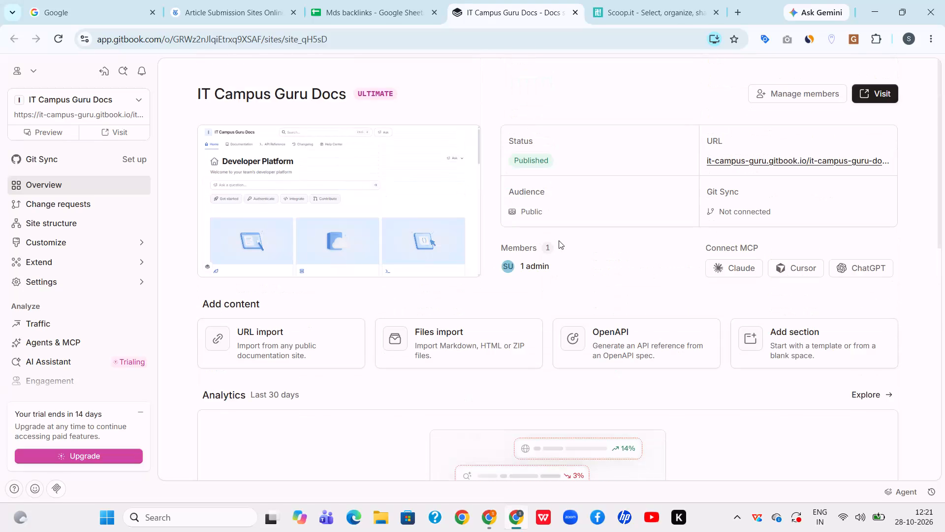
Copy the published IT Campus Guru Docs site URL from GitBook into cell H3410 of the Mds backlinks spreadsheet, below the Diigo link.
scroll(559, 240, up, 1)
scroll(559, 240, right, 1)
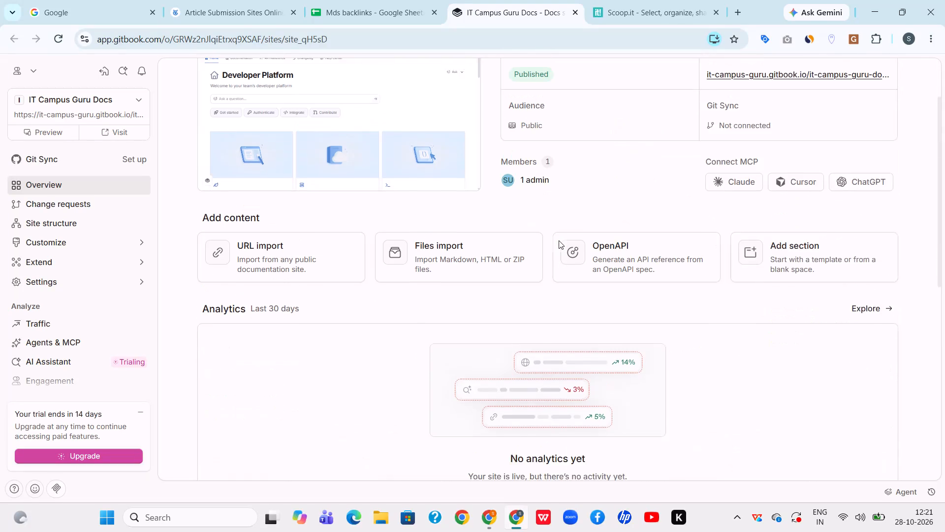
scroll(559, 240, right, 1)
scroll(559, 240, up, 3)
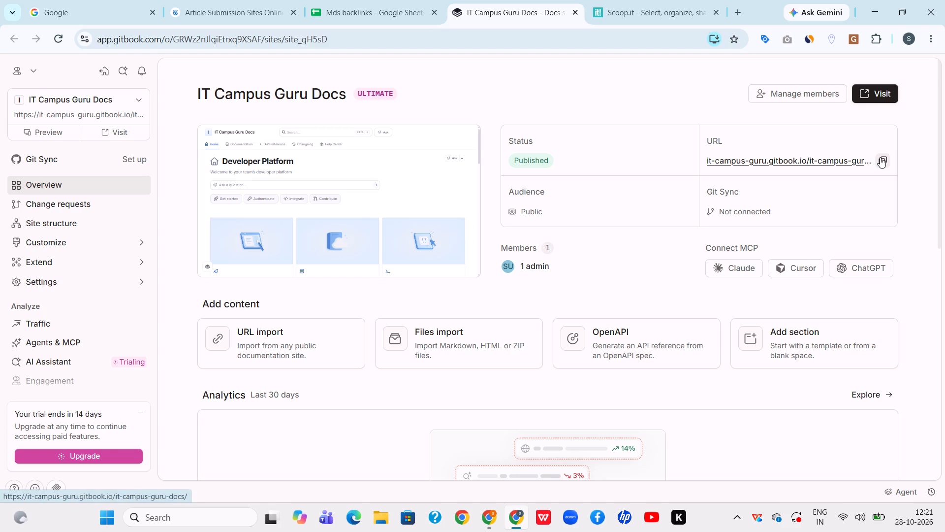
click(880, 157)
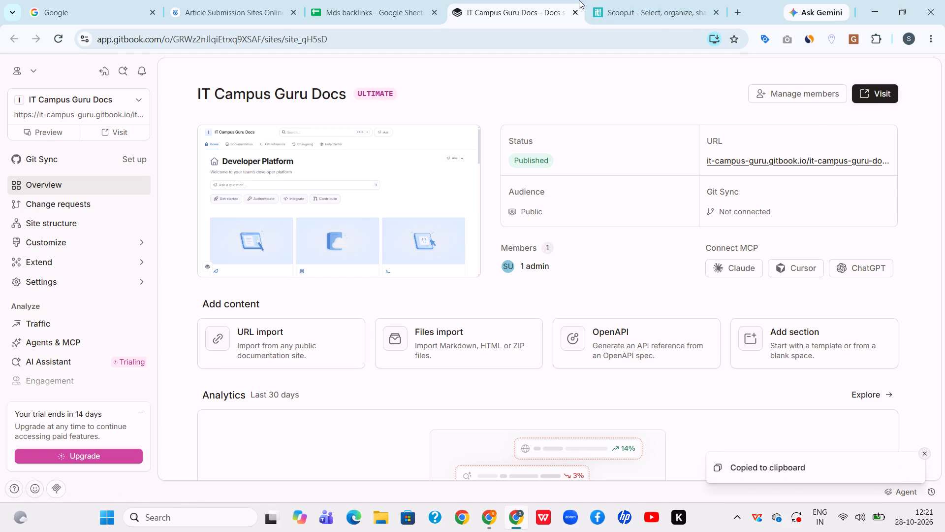
click(364, 0)
key(ctrl+v)
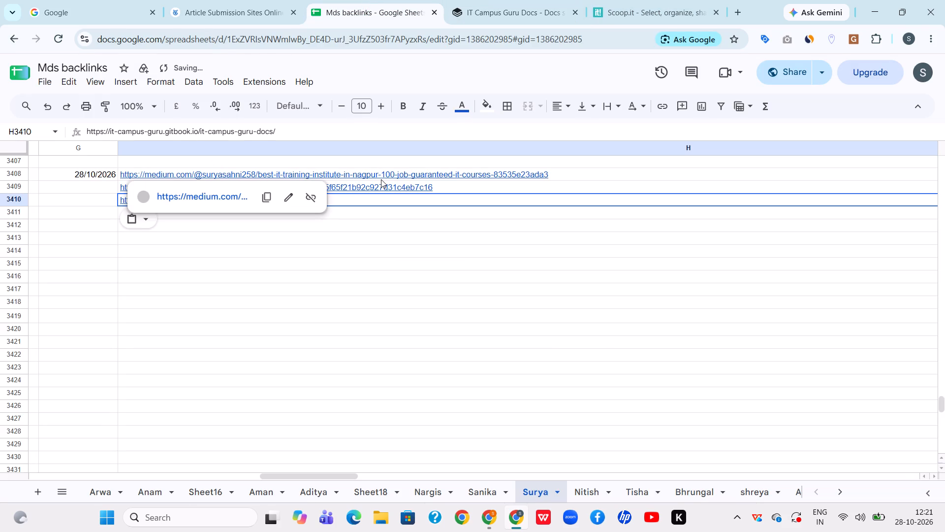
click(336, 213)
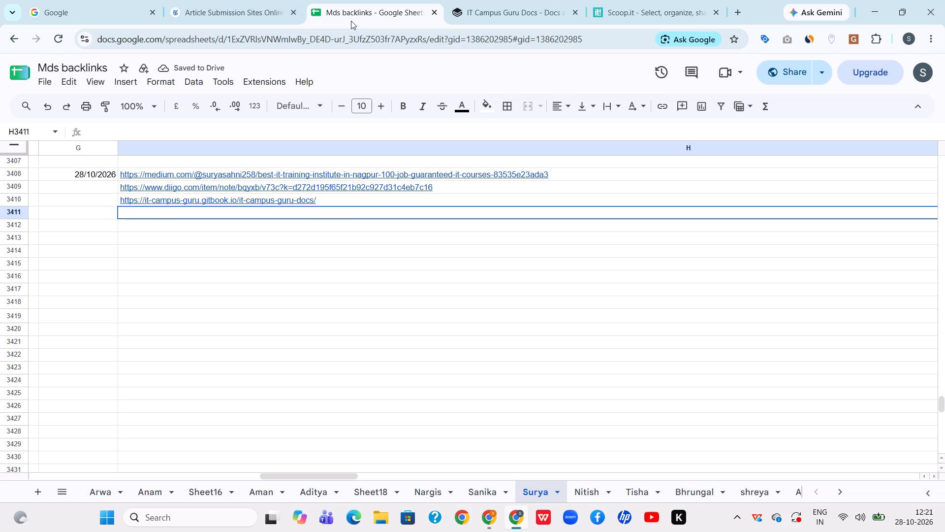
Switch to the Scoop.it site and close the IT Campus Guru Docs page.
click(658, 0)
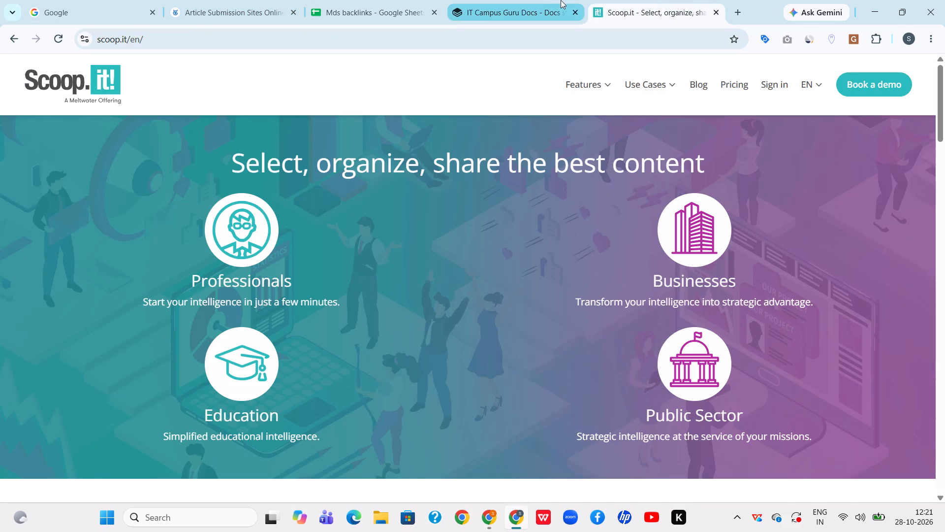
click(579, 12)
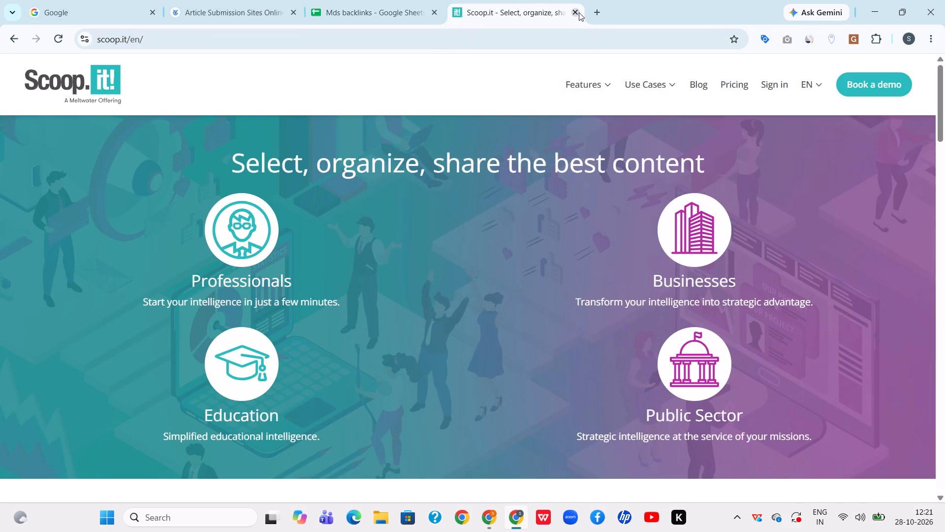
Open the Scoop.it sign-in page.
click(764, 79)
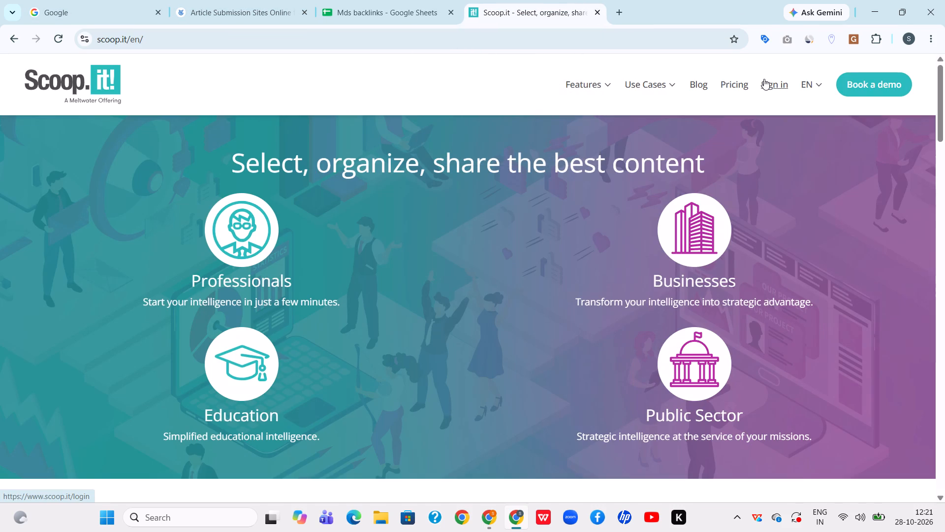